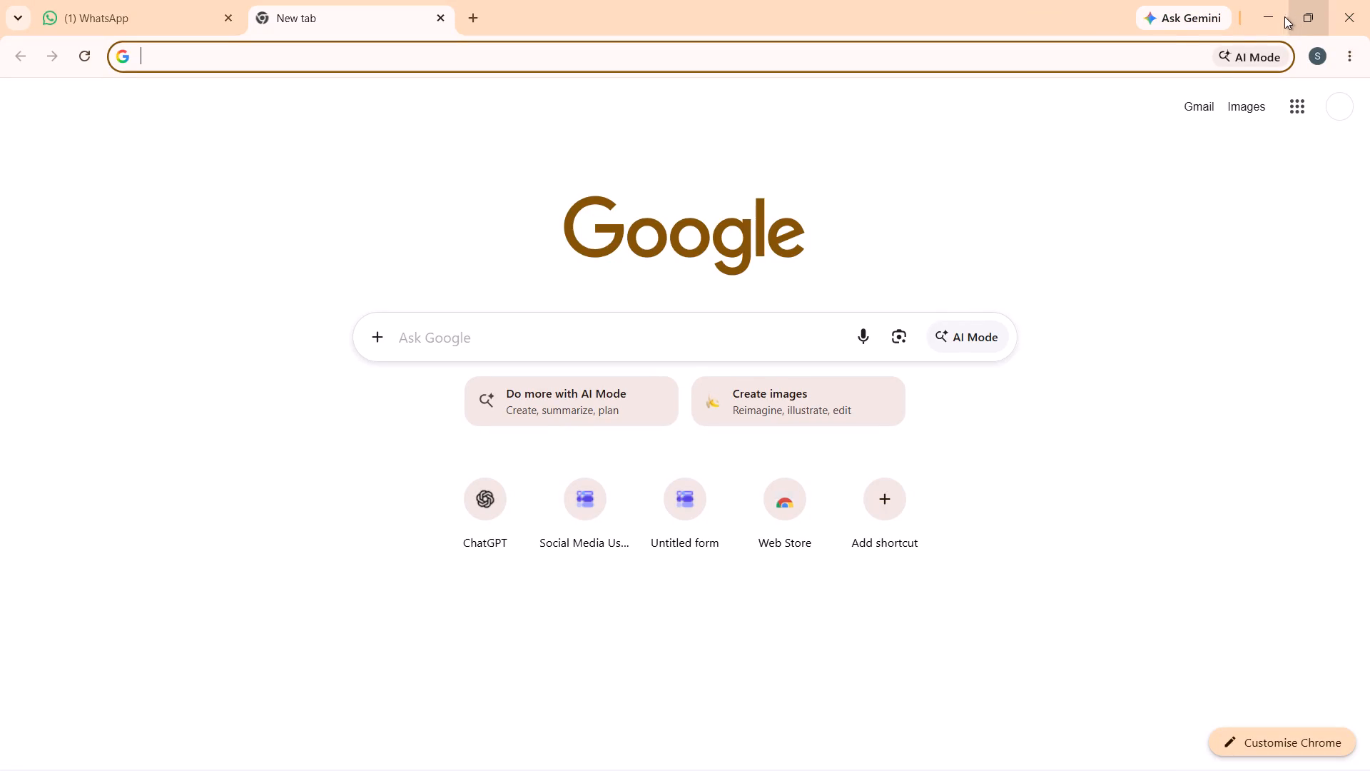
Leave the browser and launch Microsoft Word.
left_click(1262, 12)
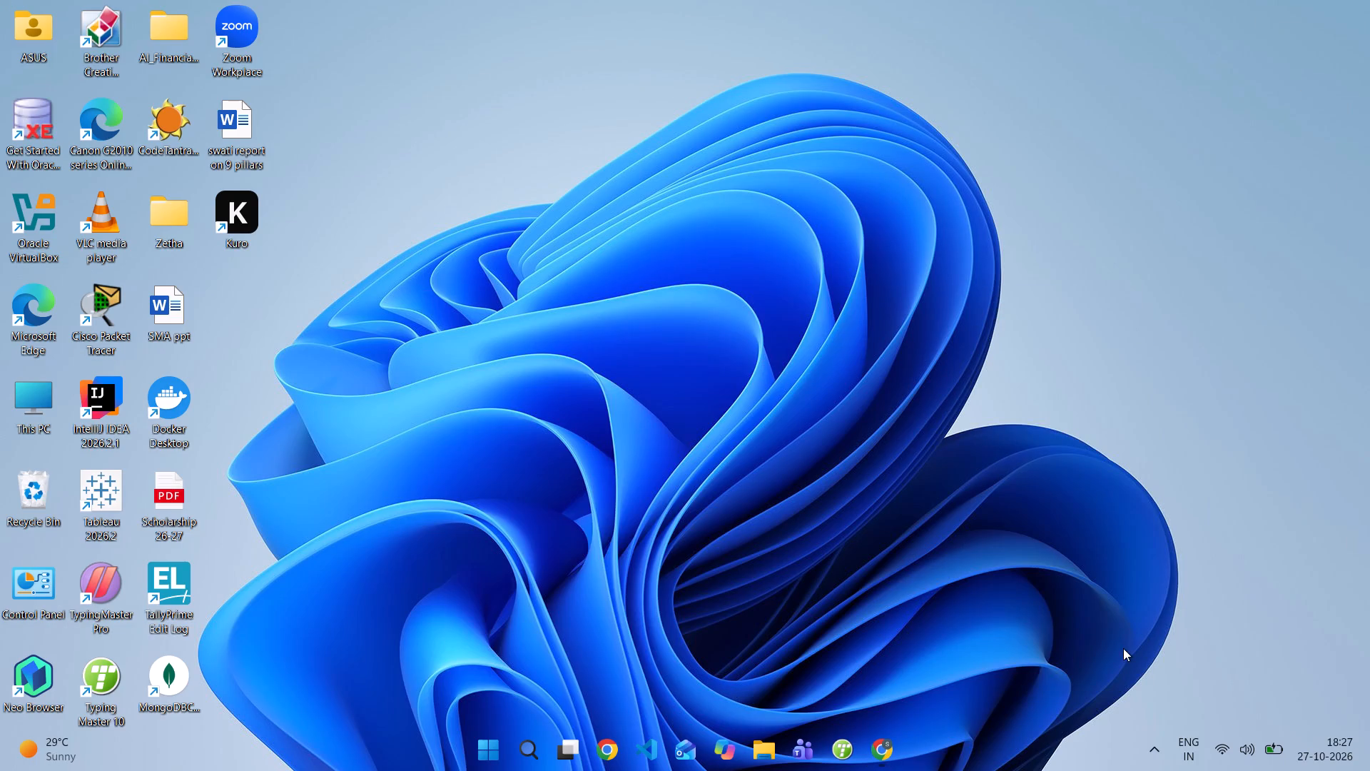
left_click(470, 741)
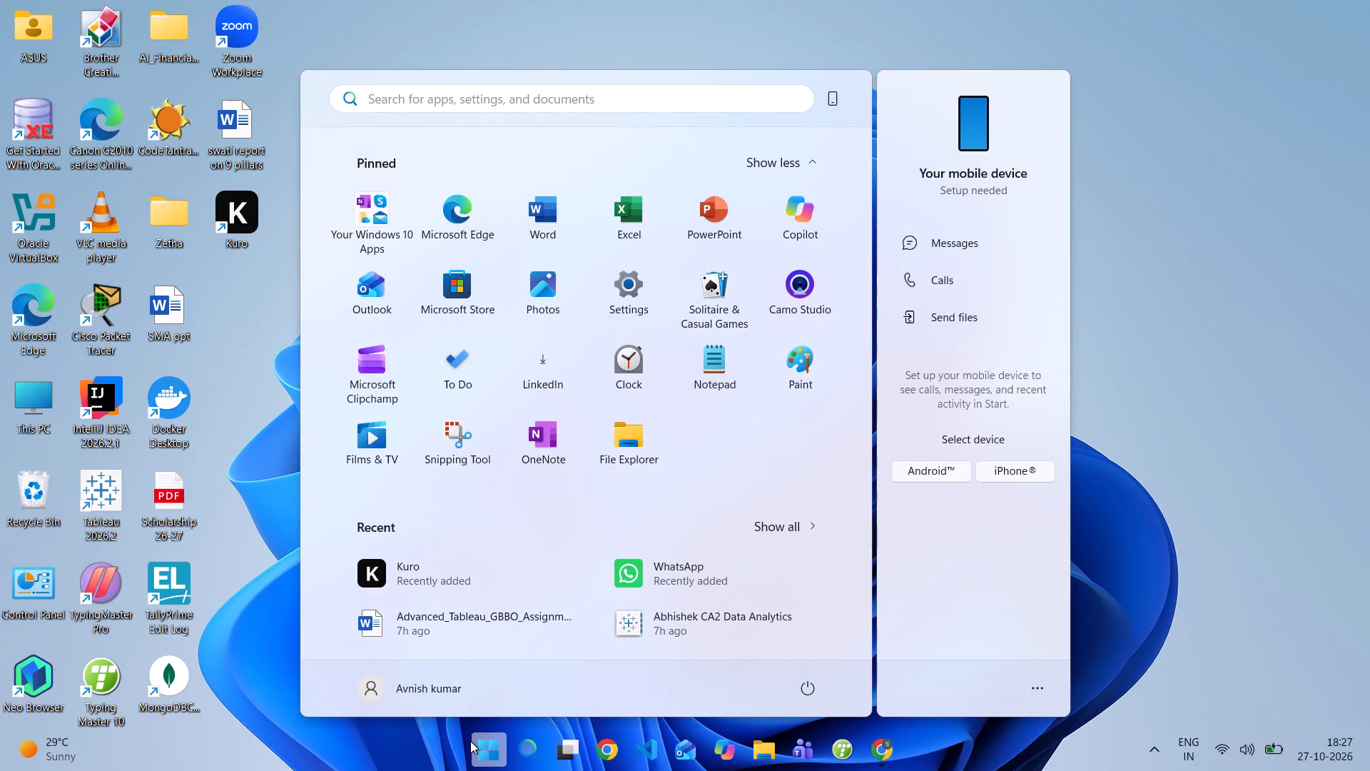
key("Down")
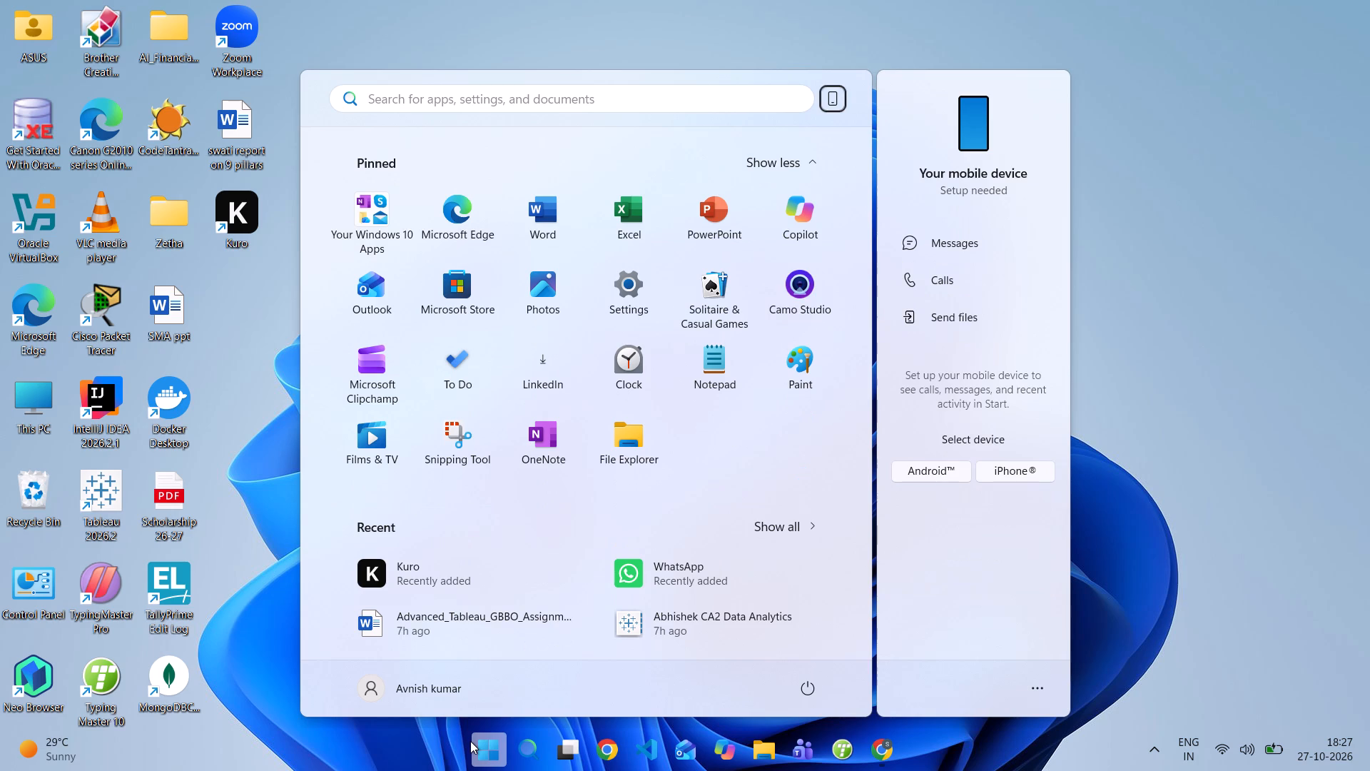
key("Down")
key("Right")
key("Right")
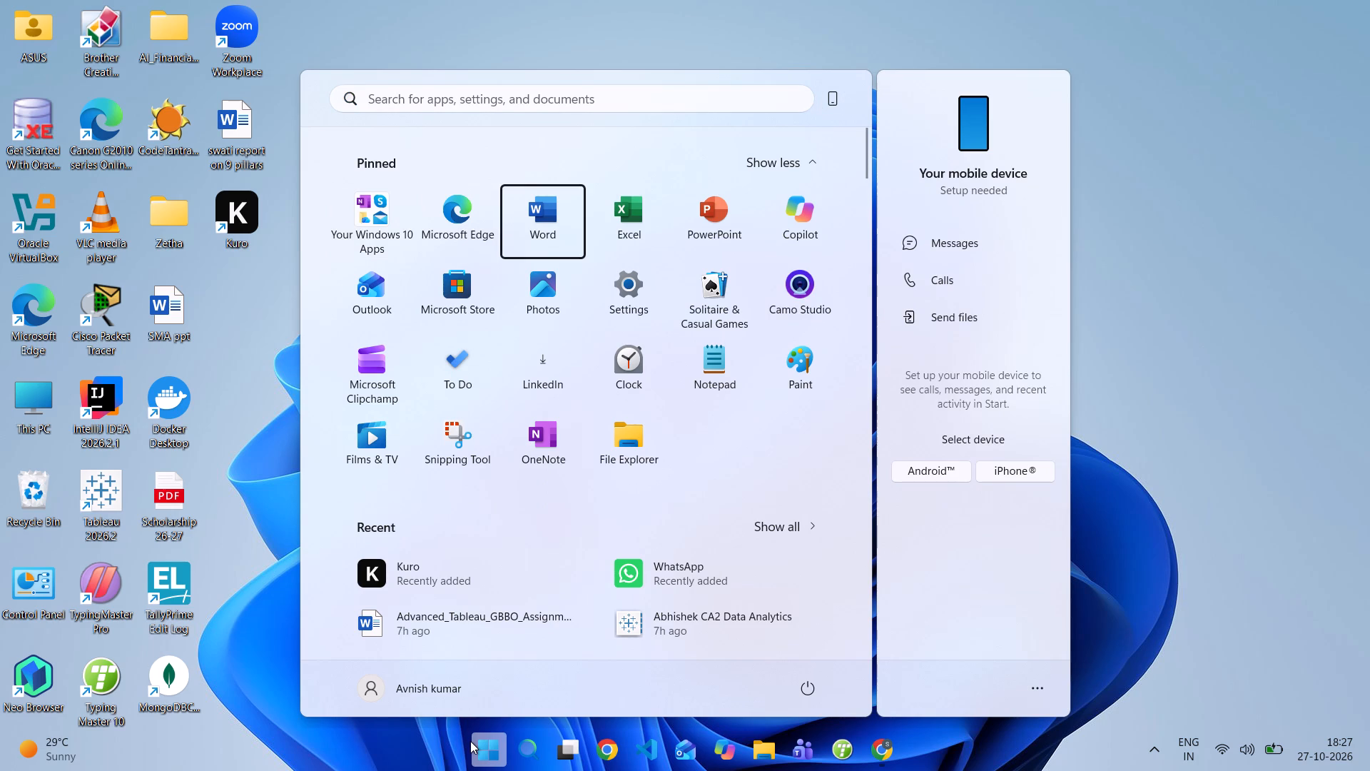
key("Return")
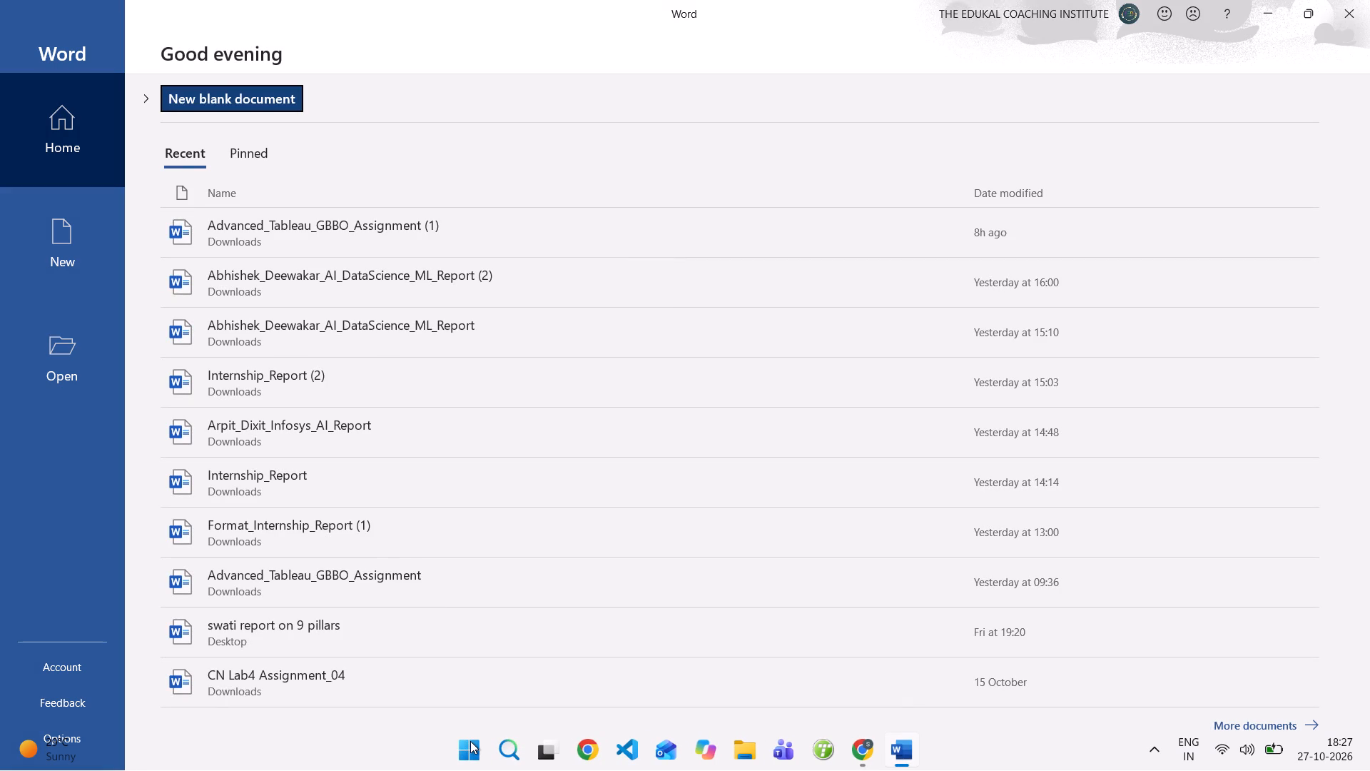
Create a new blank document.
key("Down")
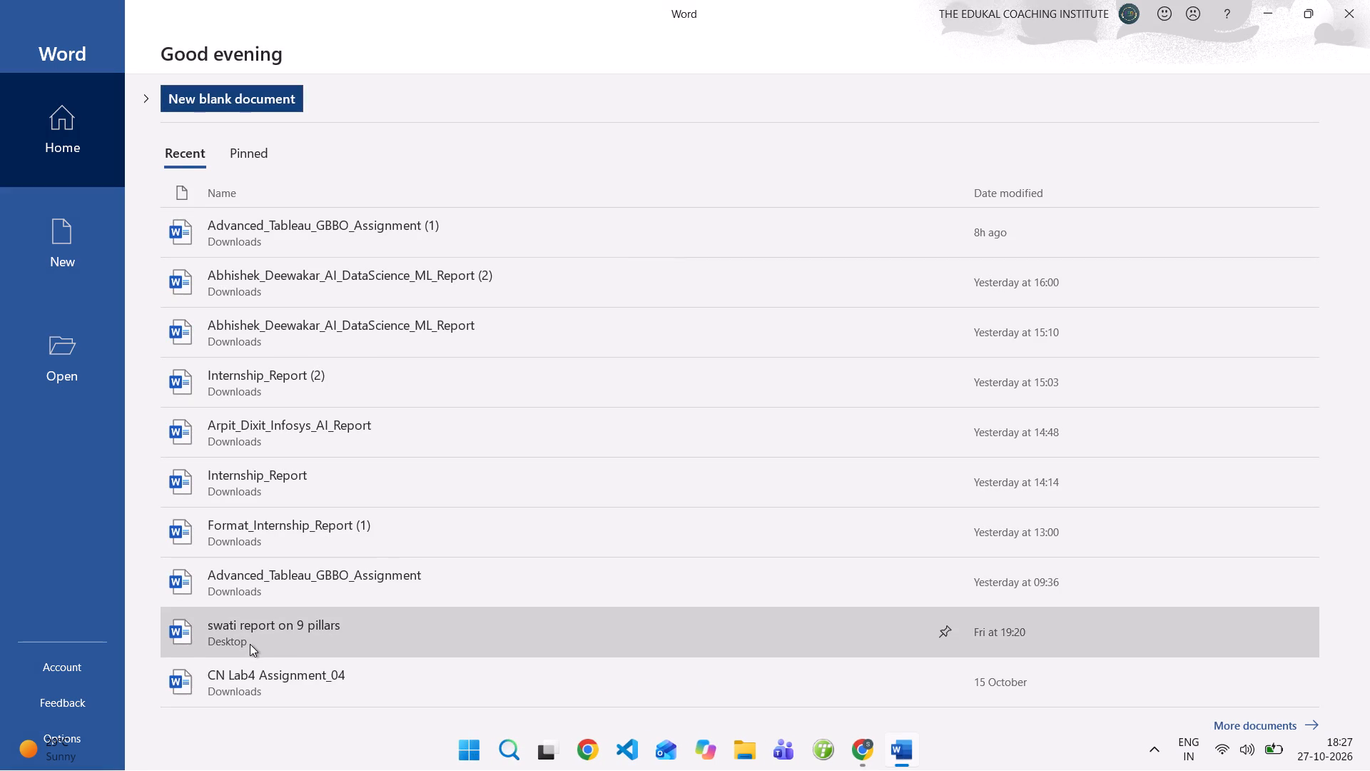
key("Left")
key("Left")
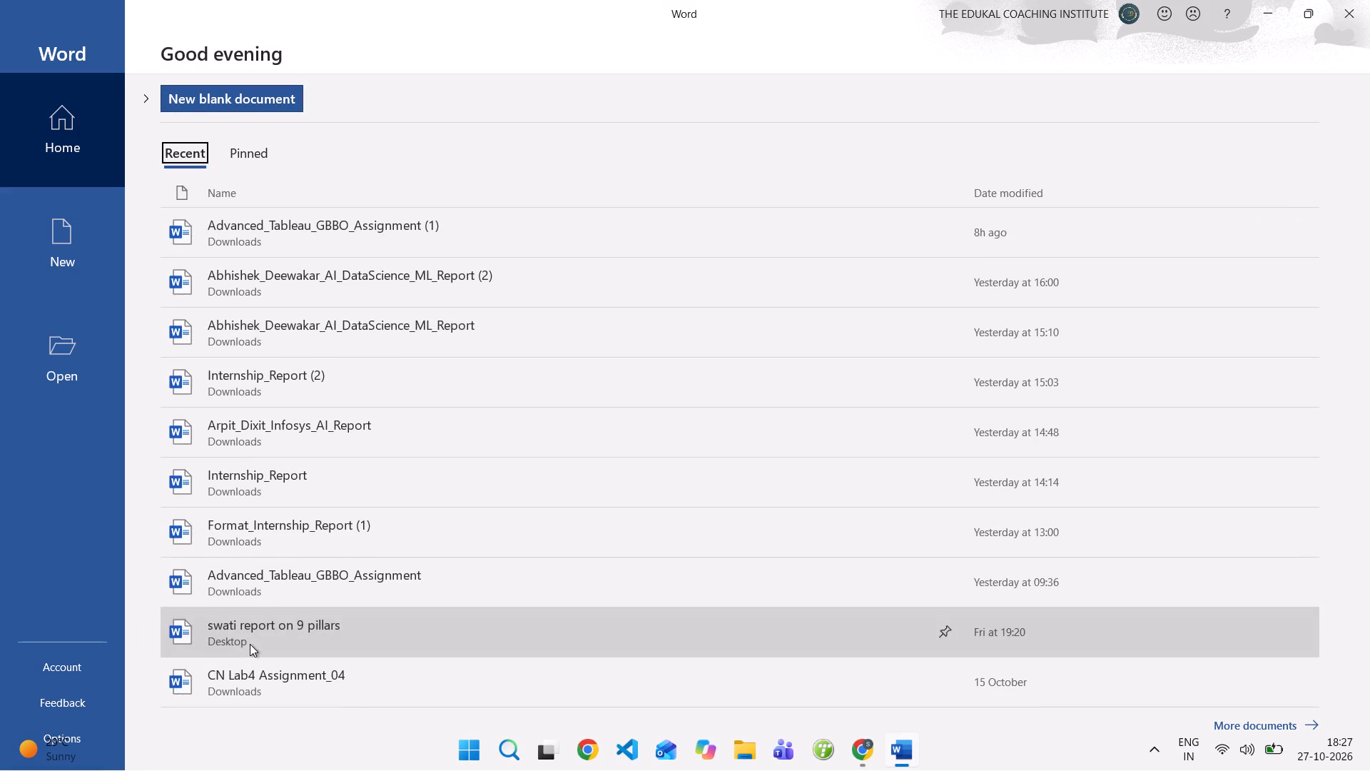
key("Left")
key("Left")
key("Up")
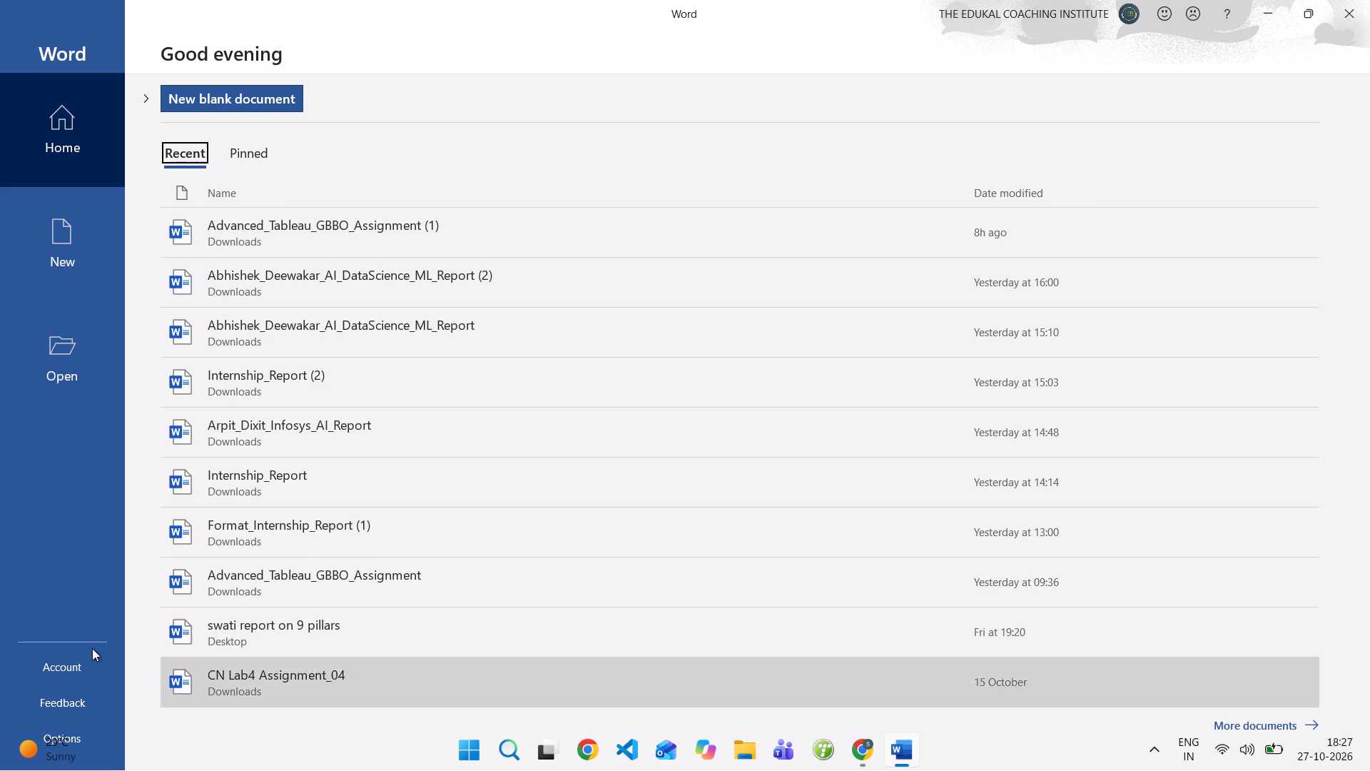
left_click(108, 242)
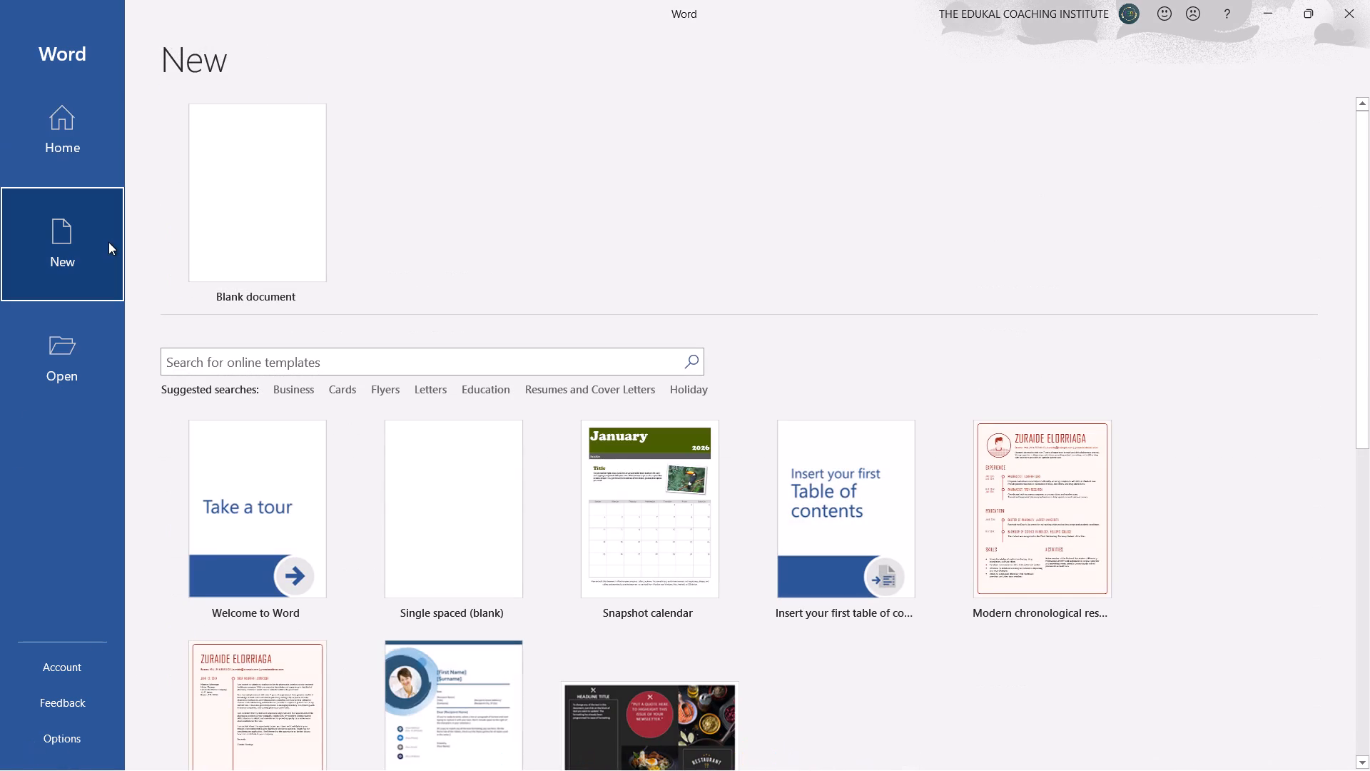
key("Return")
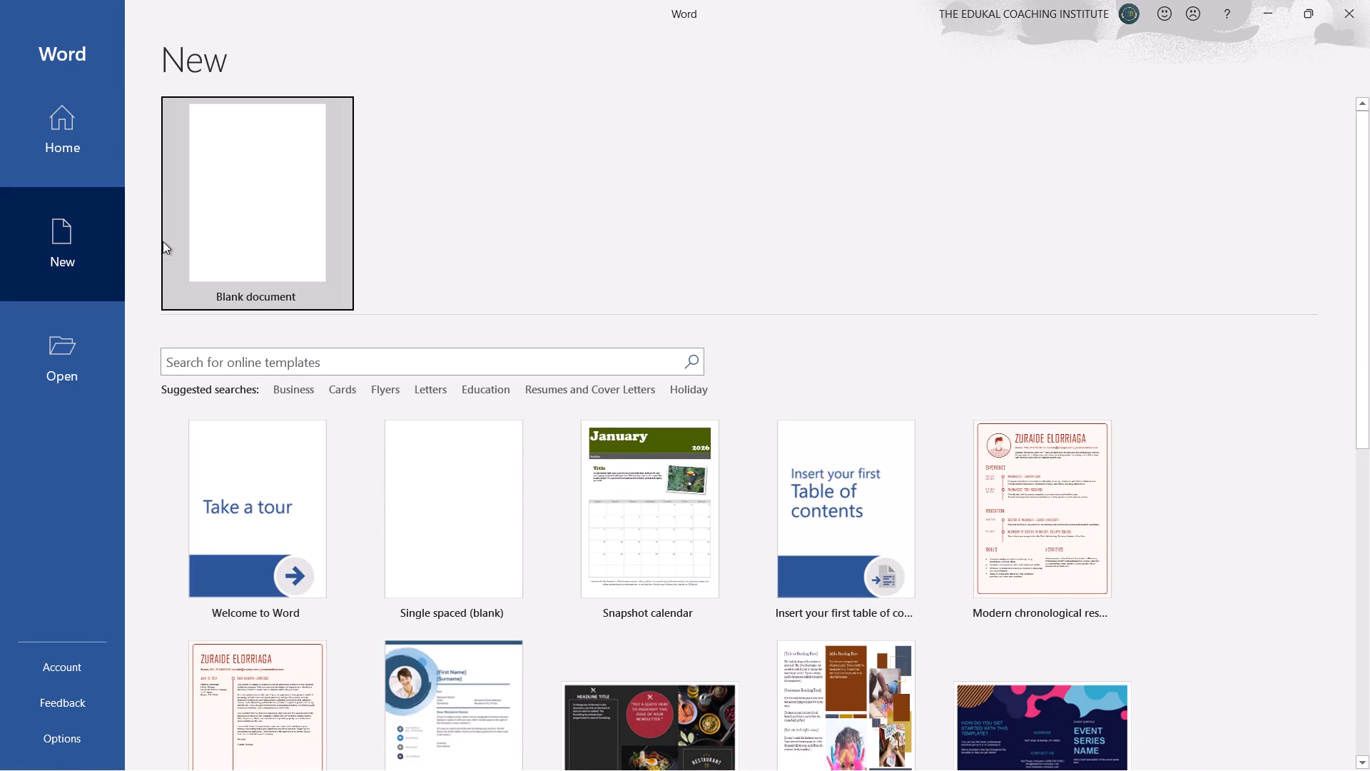
key("Return")
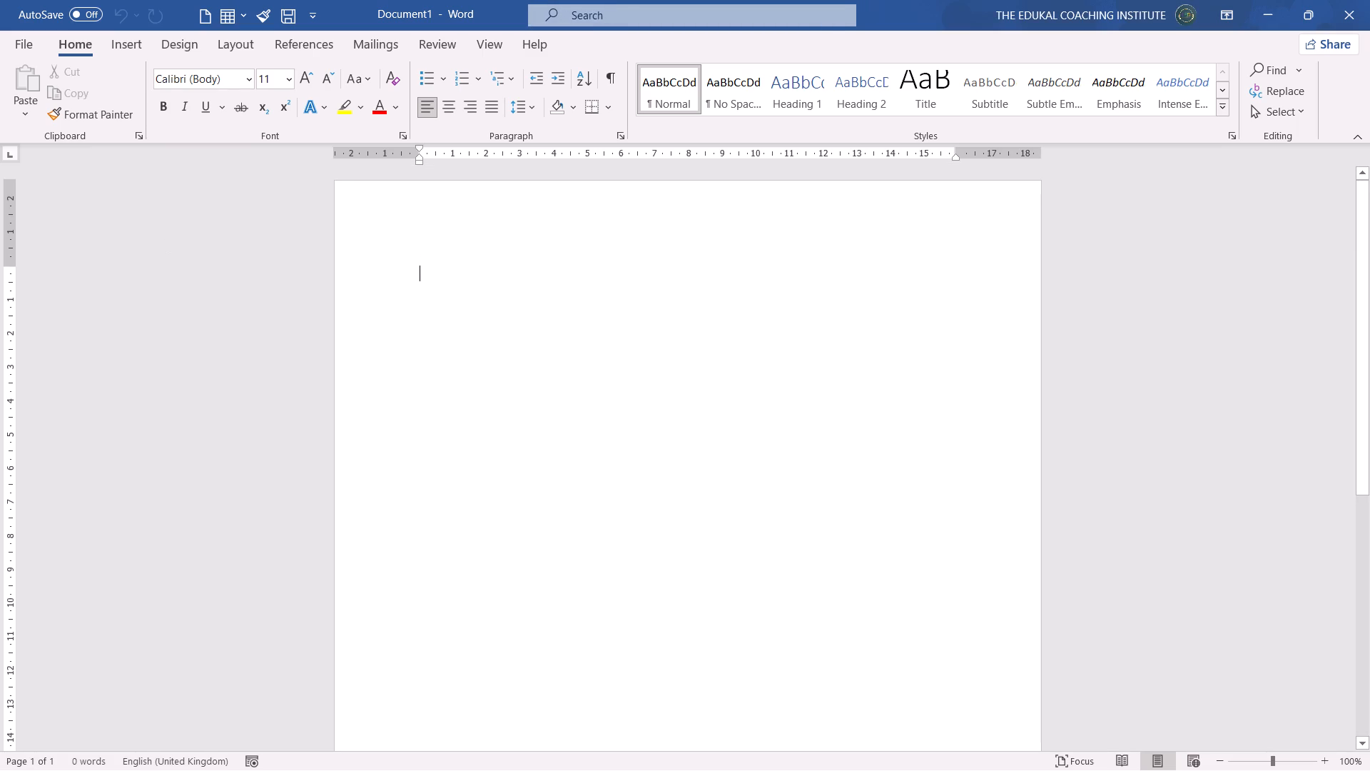
Write the first line as "NAME = " followed by the student's first name in capitals, and start a new line.
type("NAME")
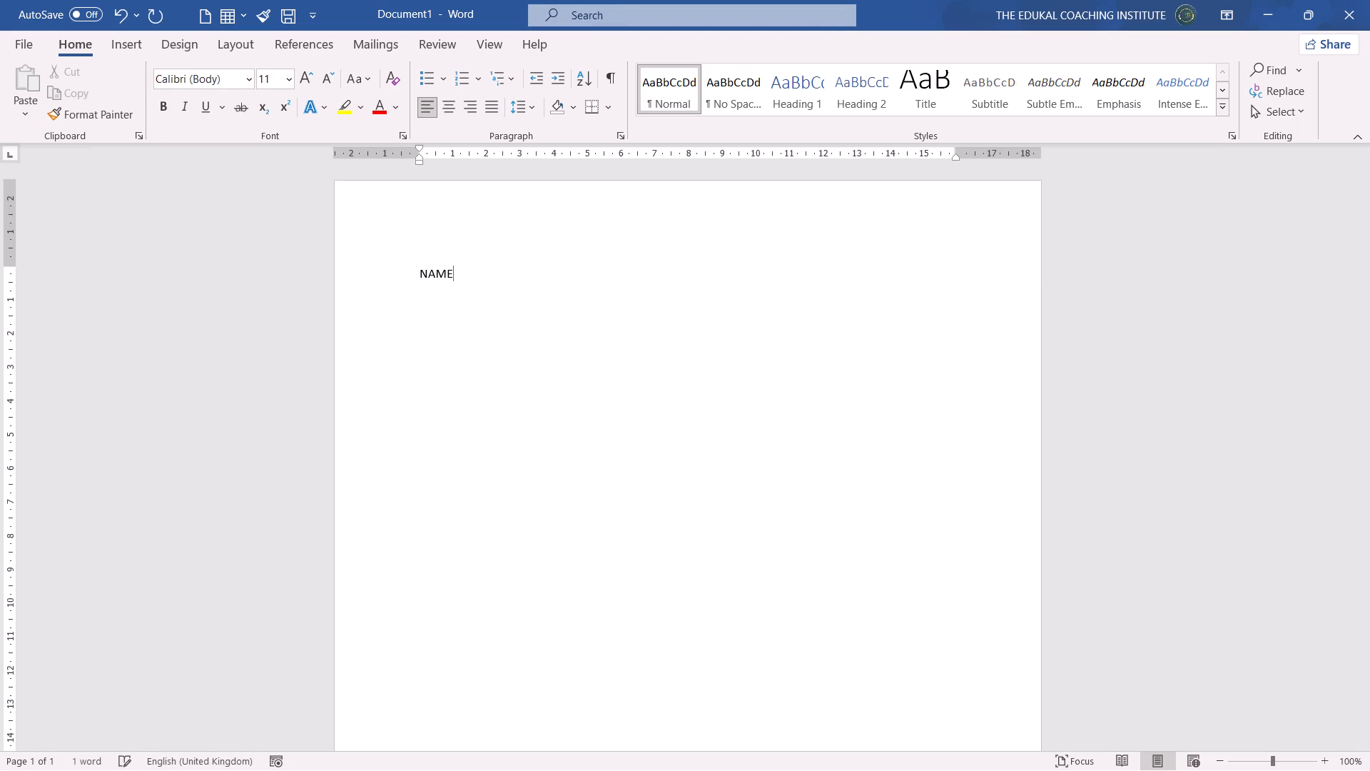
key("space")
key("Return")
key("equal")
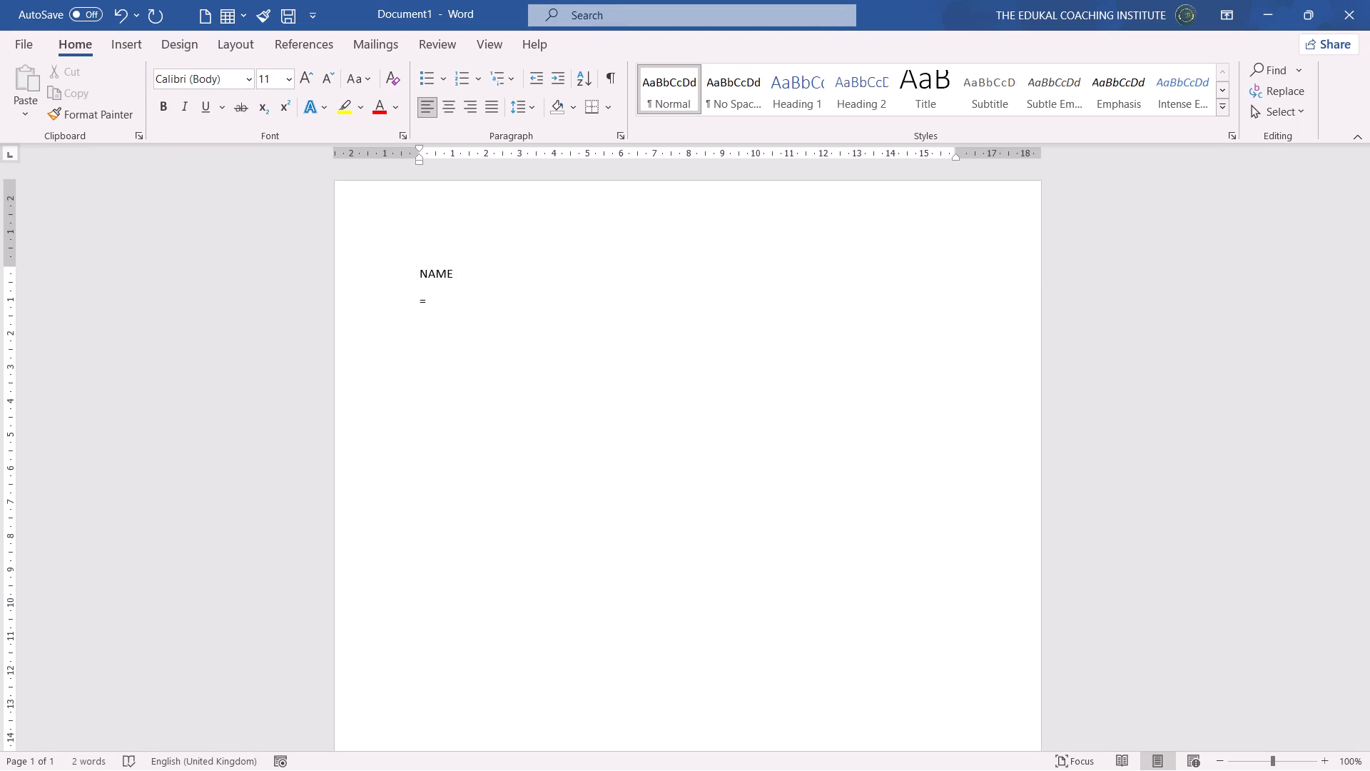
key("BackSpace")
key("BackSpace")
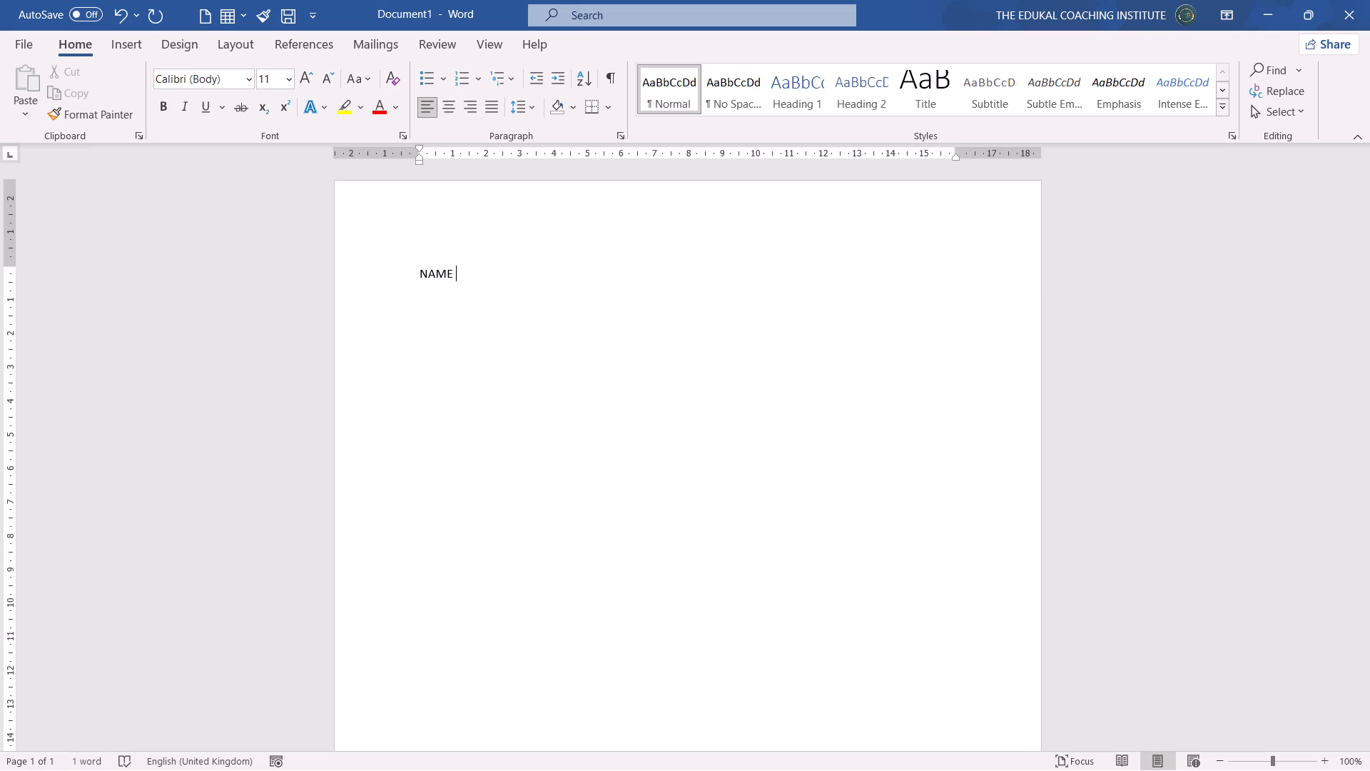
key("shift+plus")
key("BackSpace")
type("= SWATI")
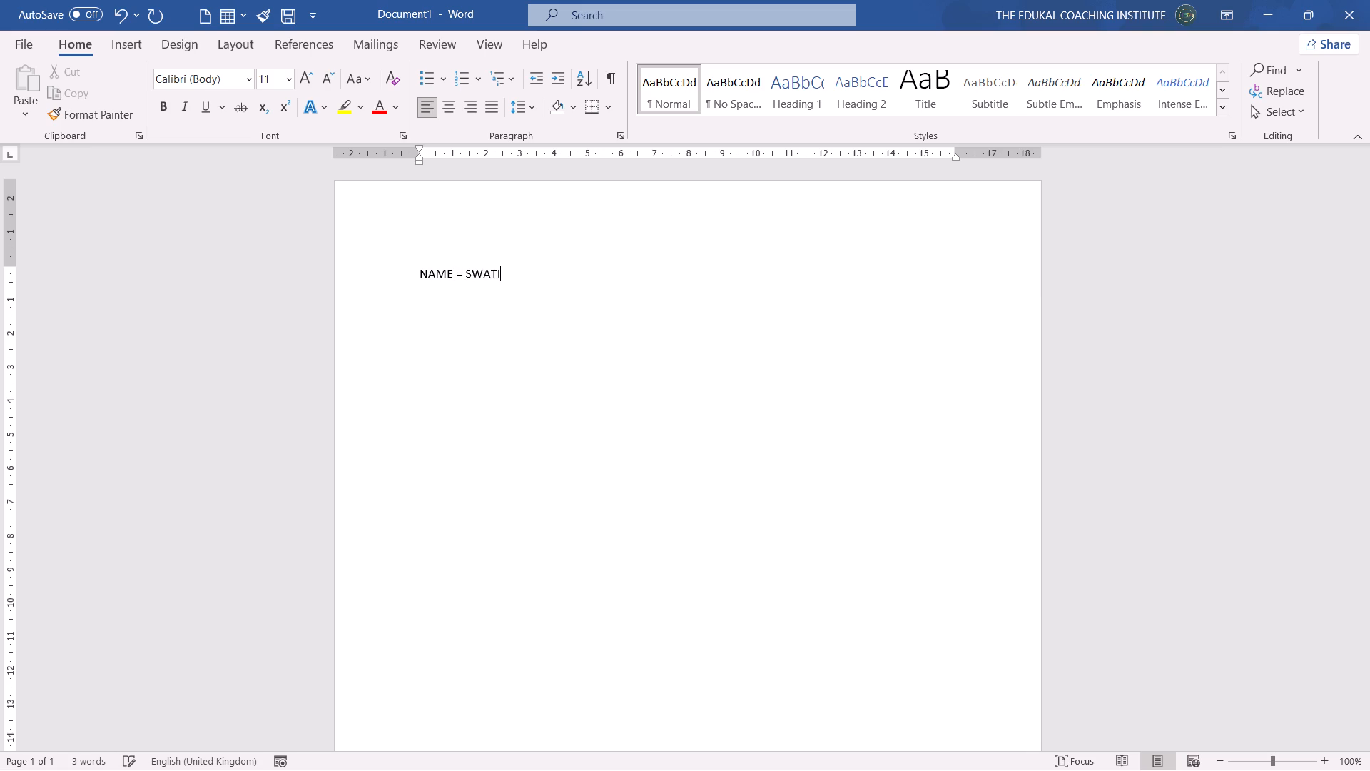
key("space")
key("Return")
Write the second line as "ROLL NO. = " followed by the student's roll number, and start a new line.
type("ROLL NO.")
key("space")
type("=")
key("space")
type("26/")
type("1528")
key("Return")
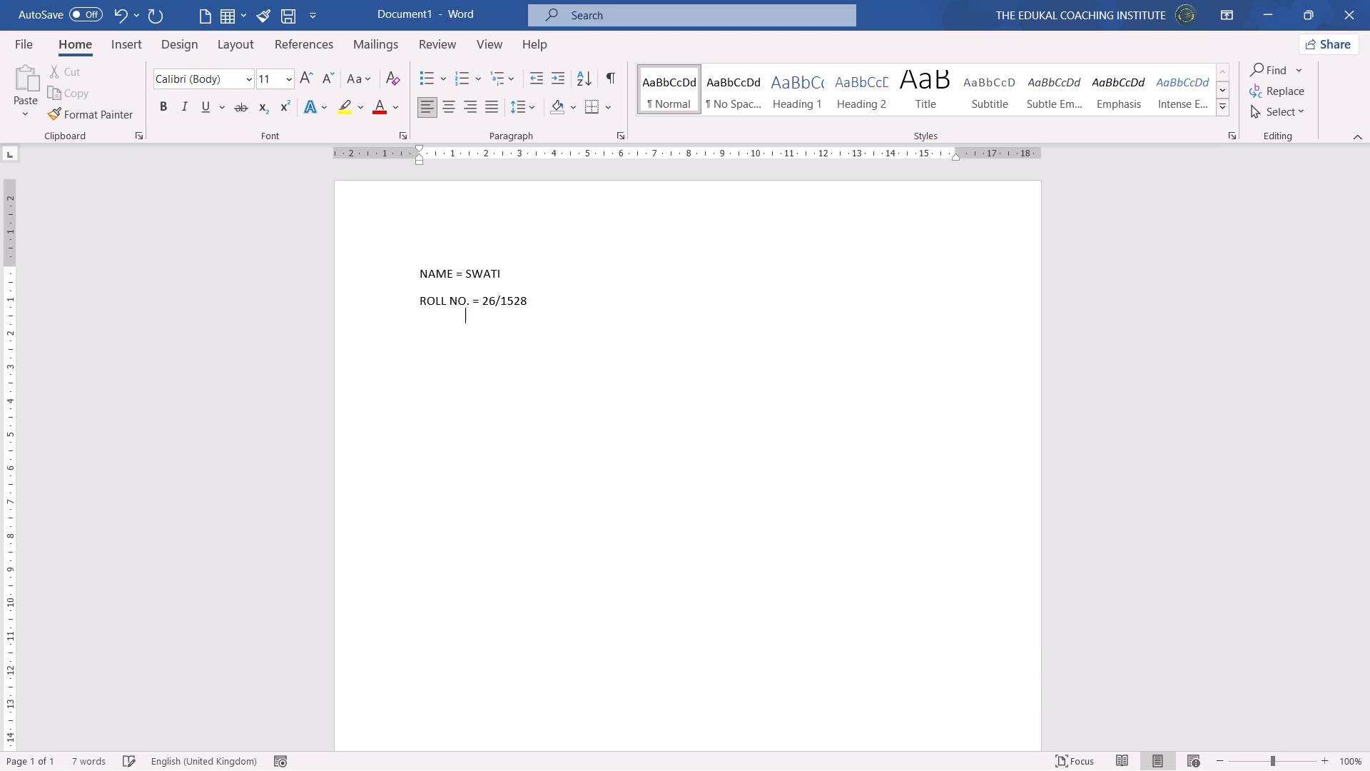
Write the third line as "COURSE = BCOM(HONS)".
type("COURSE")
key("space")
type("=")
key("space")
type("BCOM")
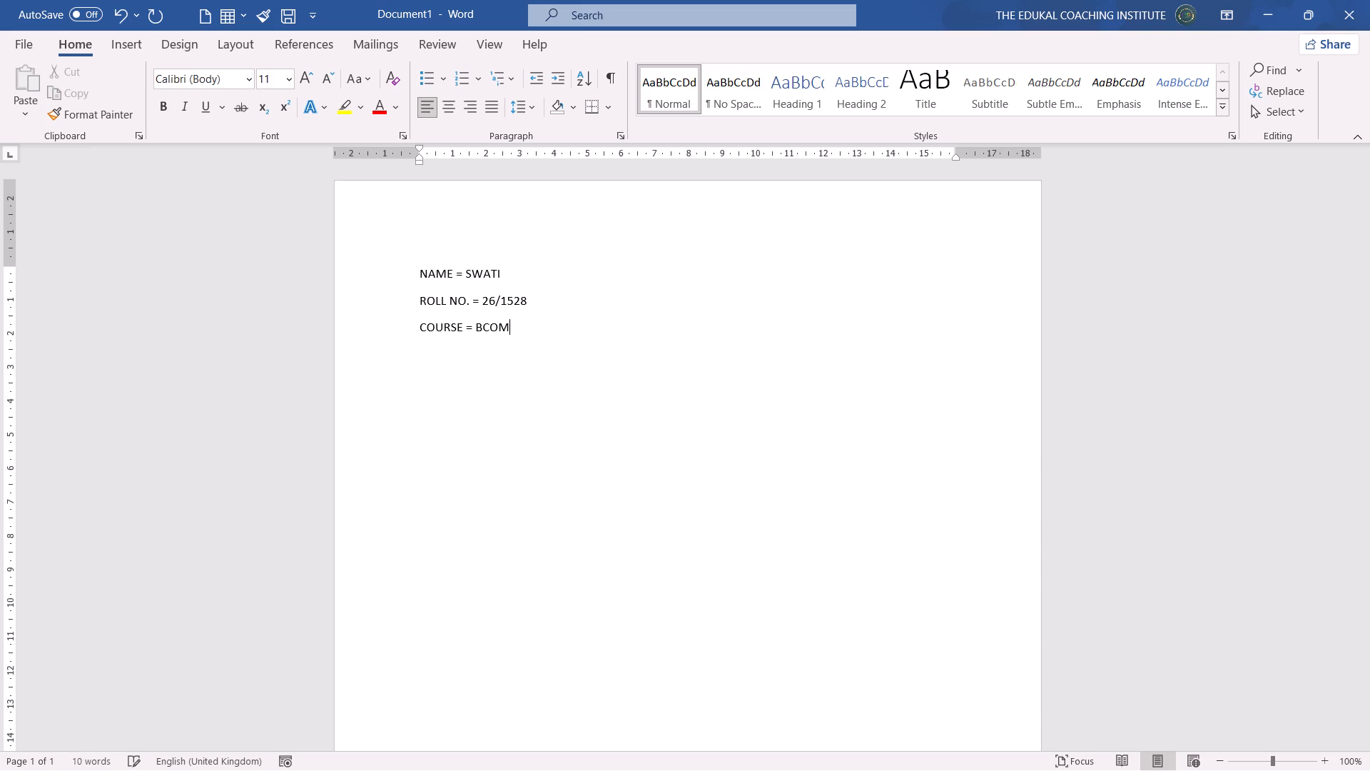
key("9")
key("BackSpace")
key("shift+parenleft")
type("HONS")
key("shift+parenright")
Insert a space between BCOM and (HONS) in the course line, and start a new line below it.
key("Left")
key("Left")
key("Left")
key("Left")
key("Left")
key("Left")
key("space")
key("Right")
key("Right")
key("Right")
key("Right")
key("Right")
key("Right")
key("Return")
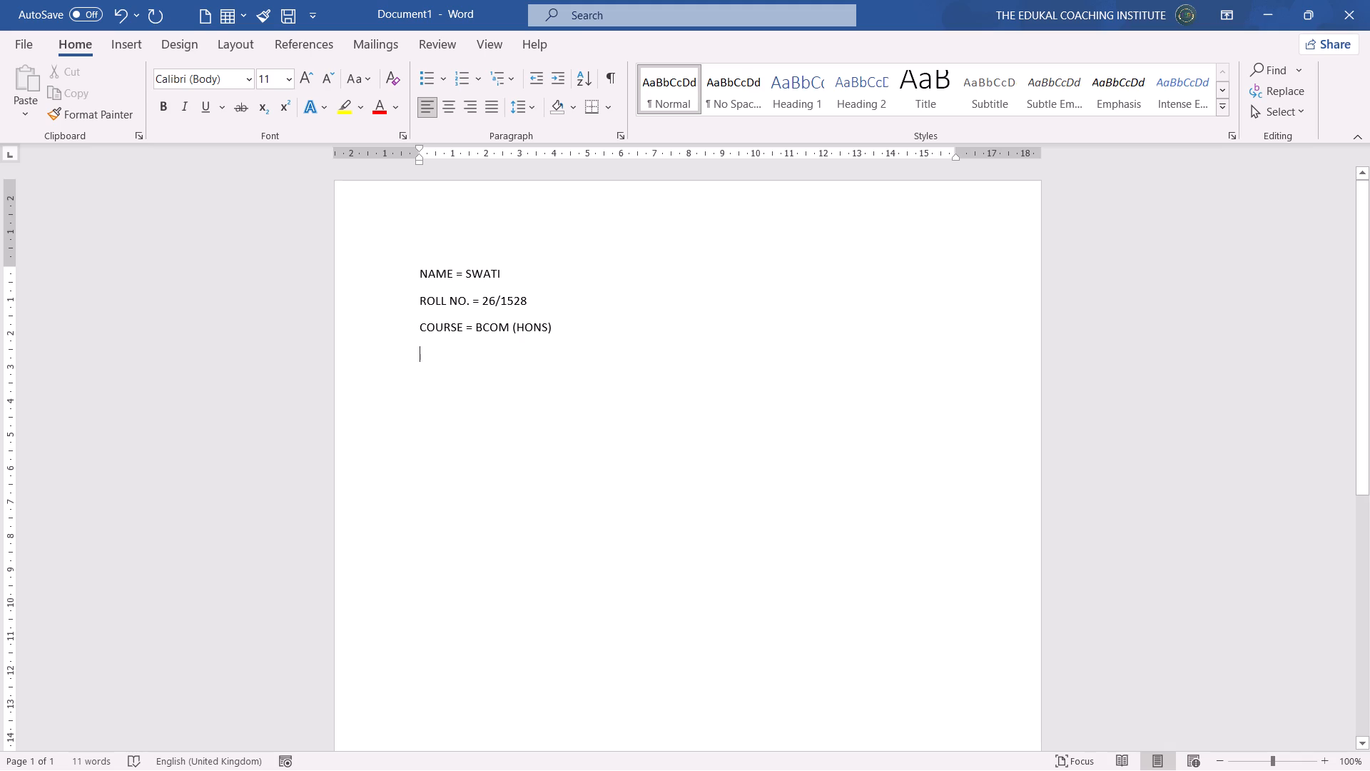
Make the name, roll number and course lines bold with font size 18.
left_click_drag(418, 273, 568, 331)
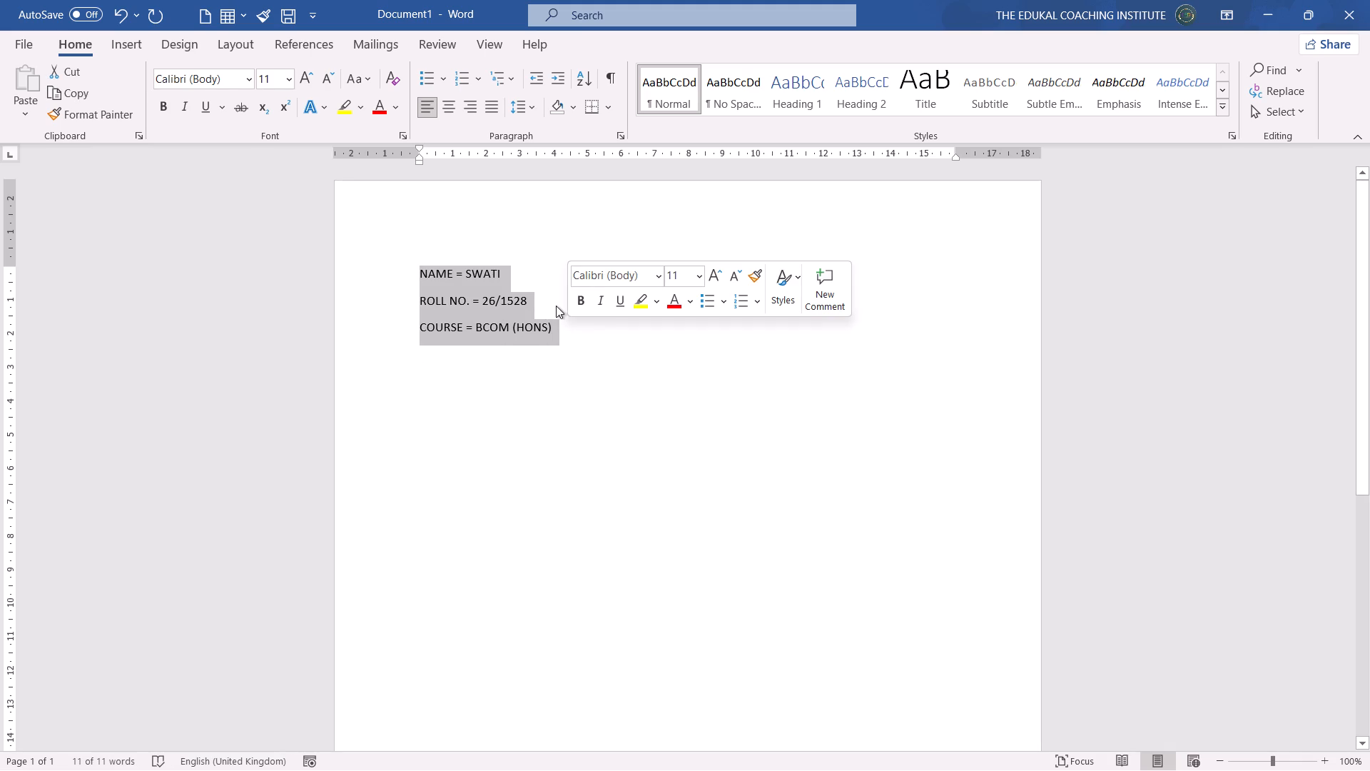
left_click(582, 301)
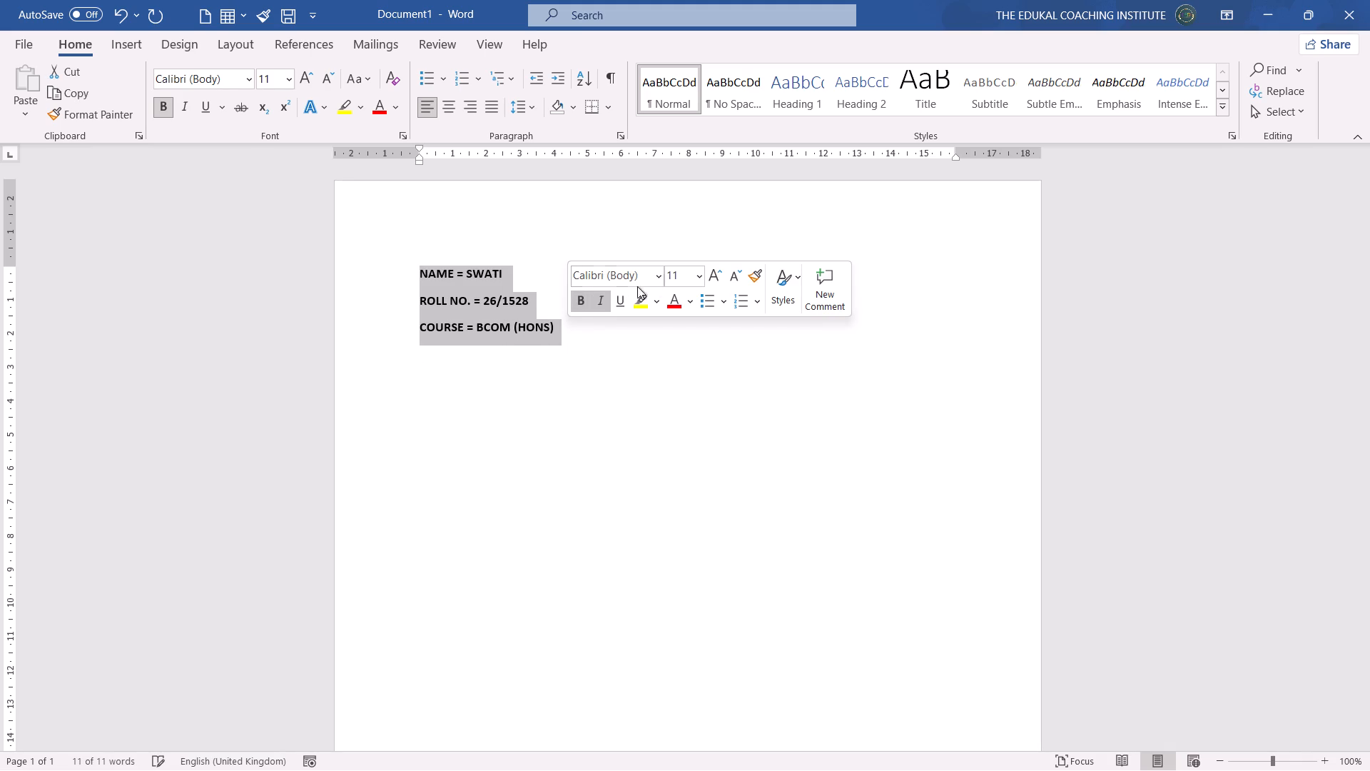
left_click(699, 279)
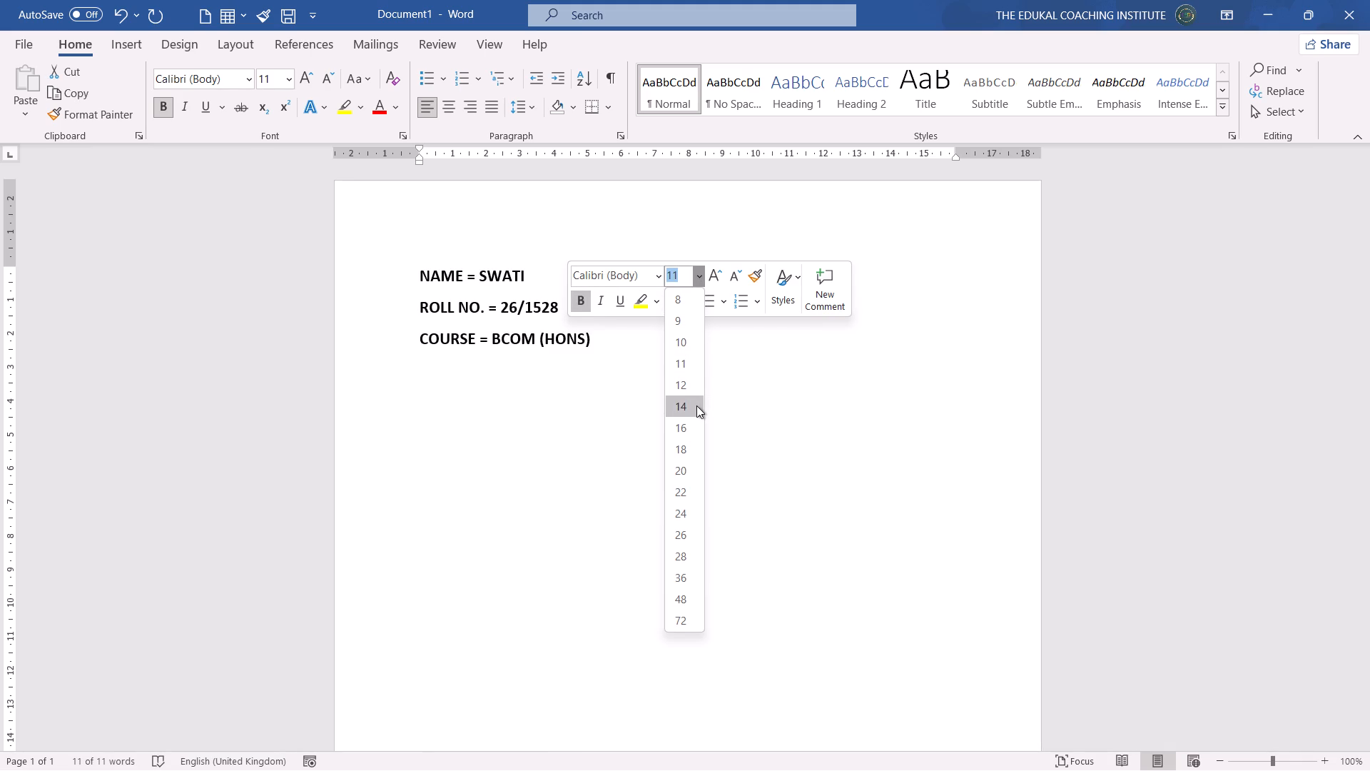
left_click(676, 450)
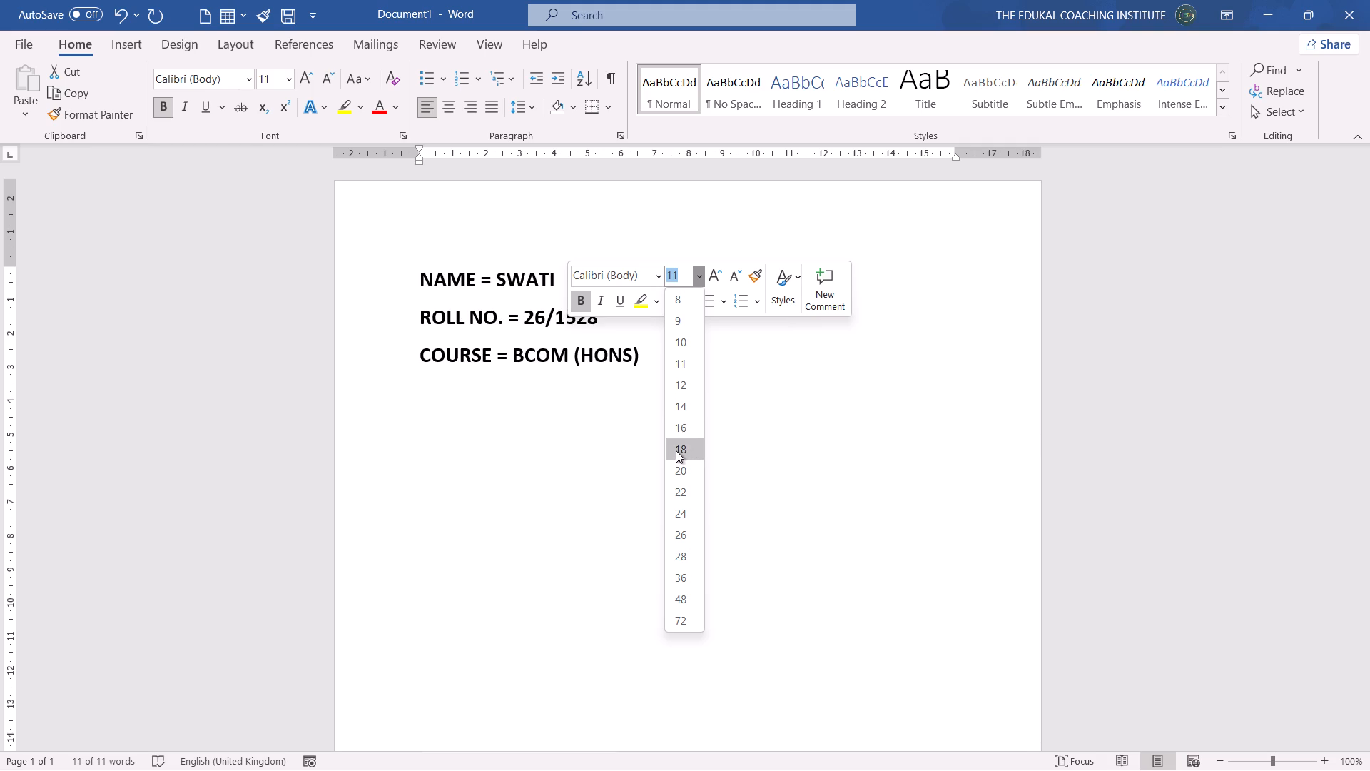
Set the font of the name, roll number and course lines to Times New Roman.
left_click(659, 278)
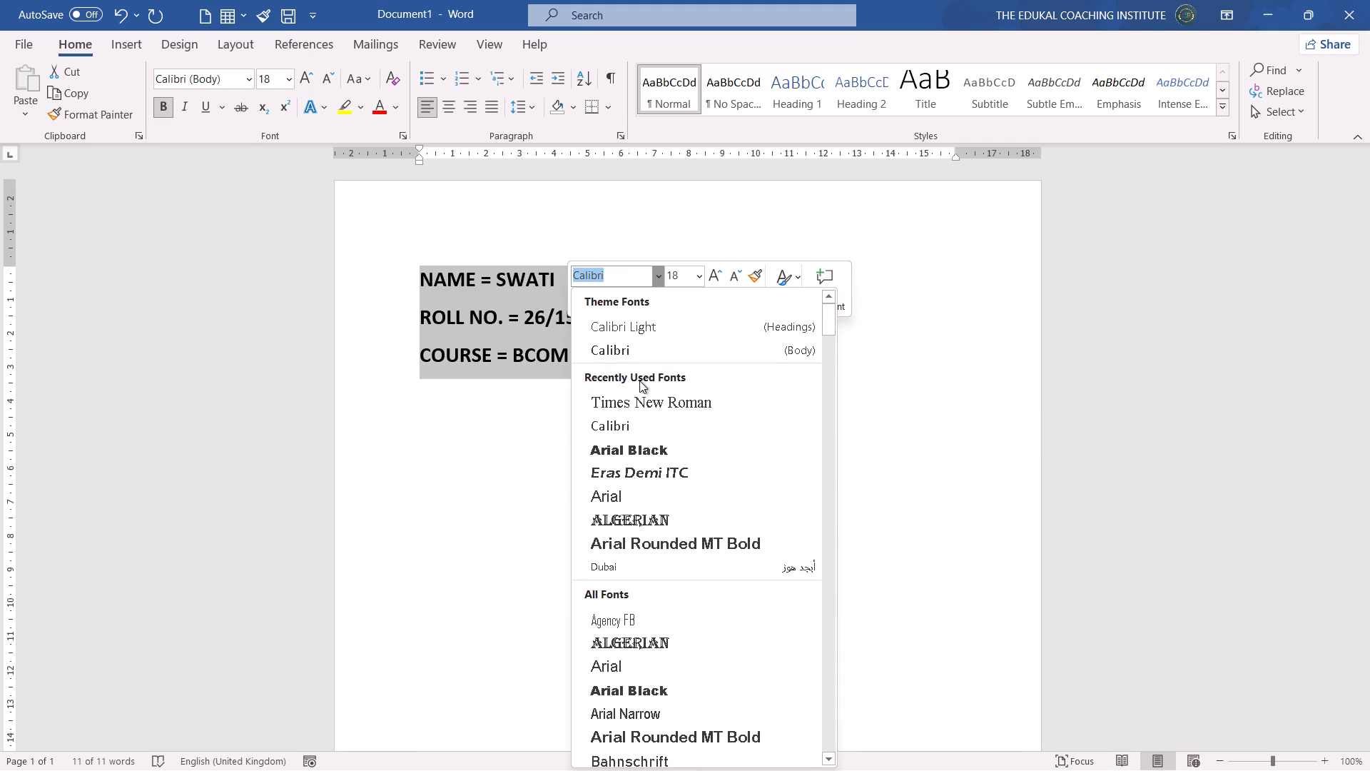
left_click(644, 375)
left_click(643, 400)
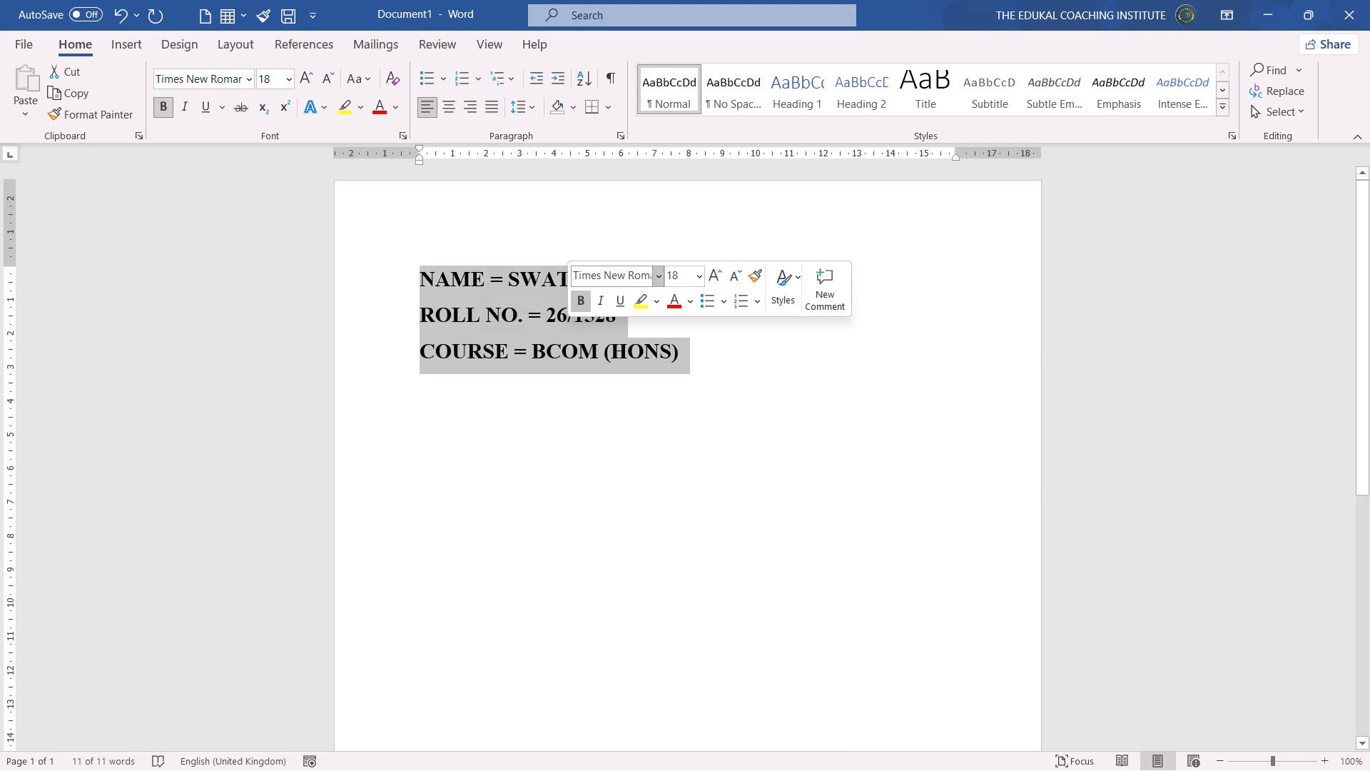
Set the font of the name, roll number and course lines to Algerian.
left_click(663, 278)
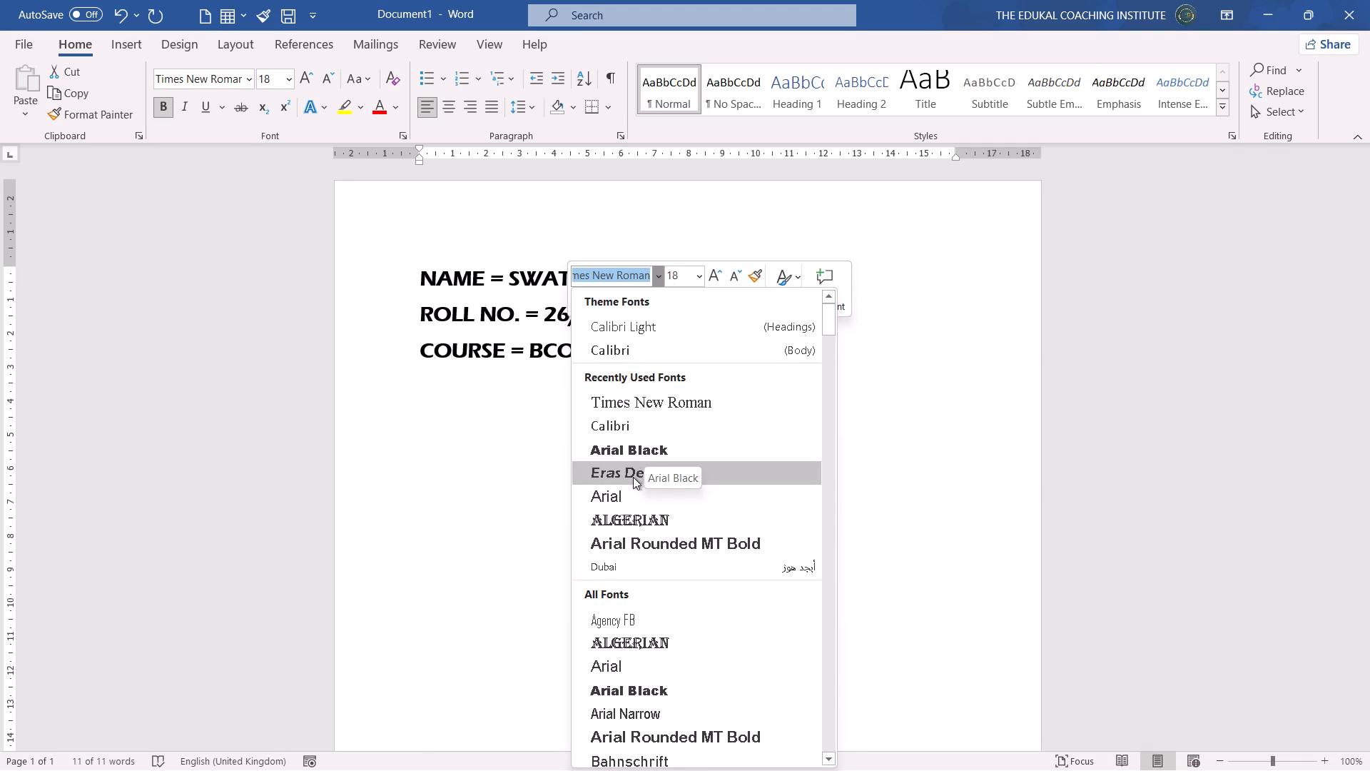
left_click(622, 522)
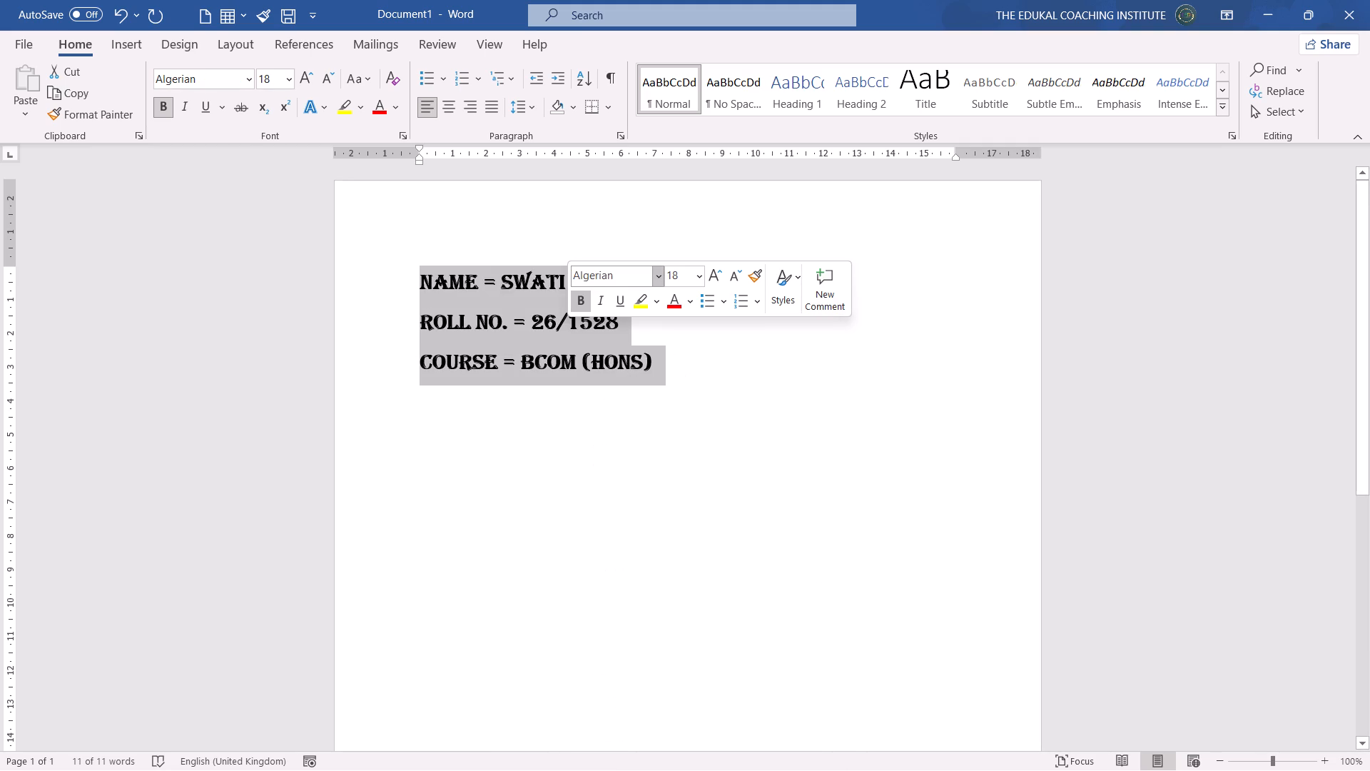
Insert two new lines in the empty paragraph below the course line.
left_click(664, 464)
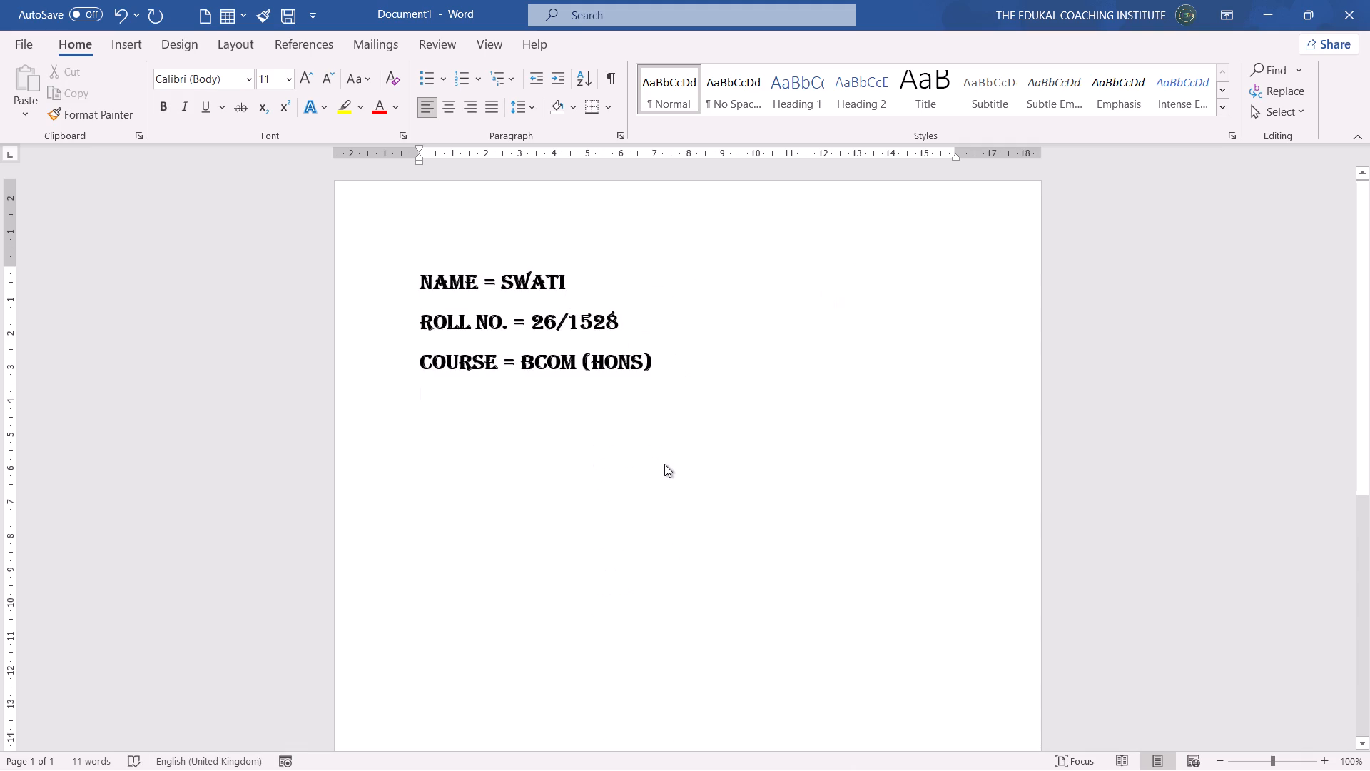
key("Return")
key("Return")
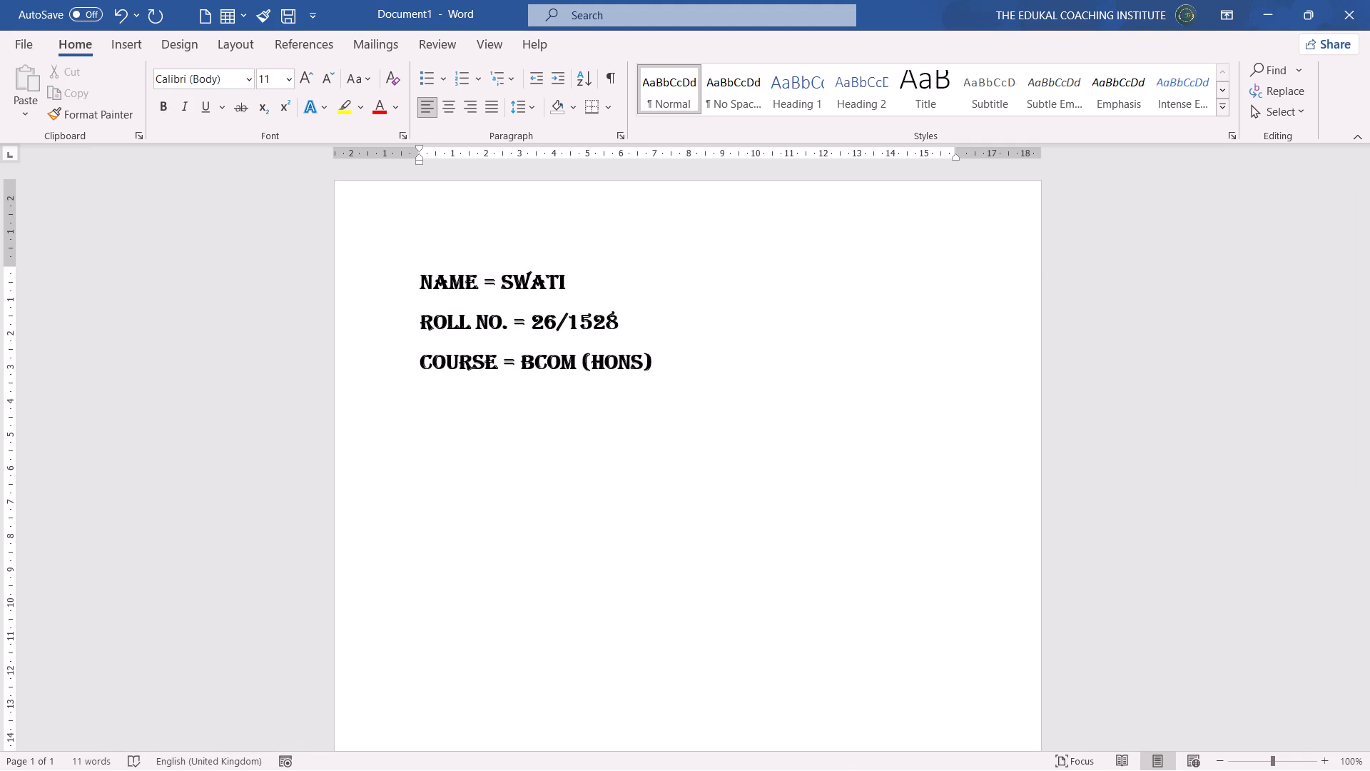
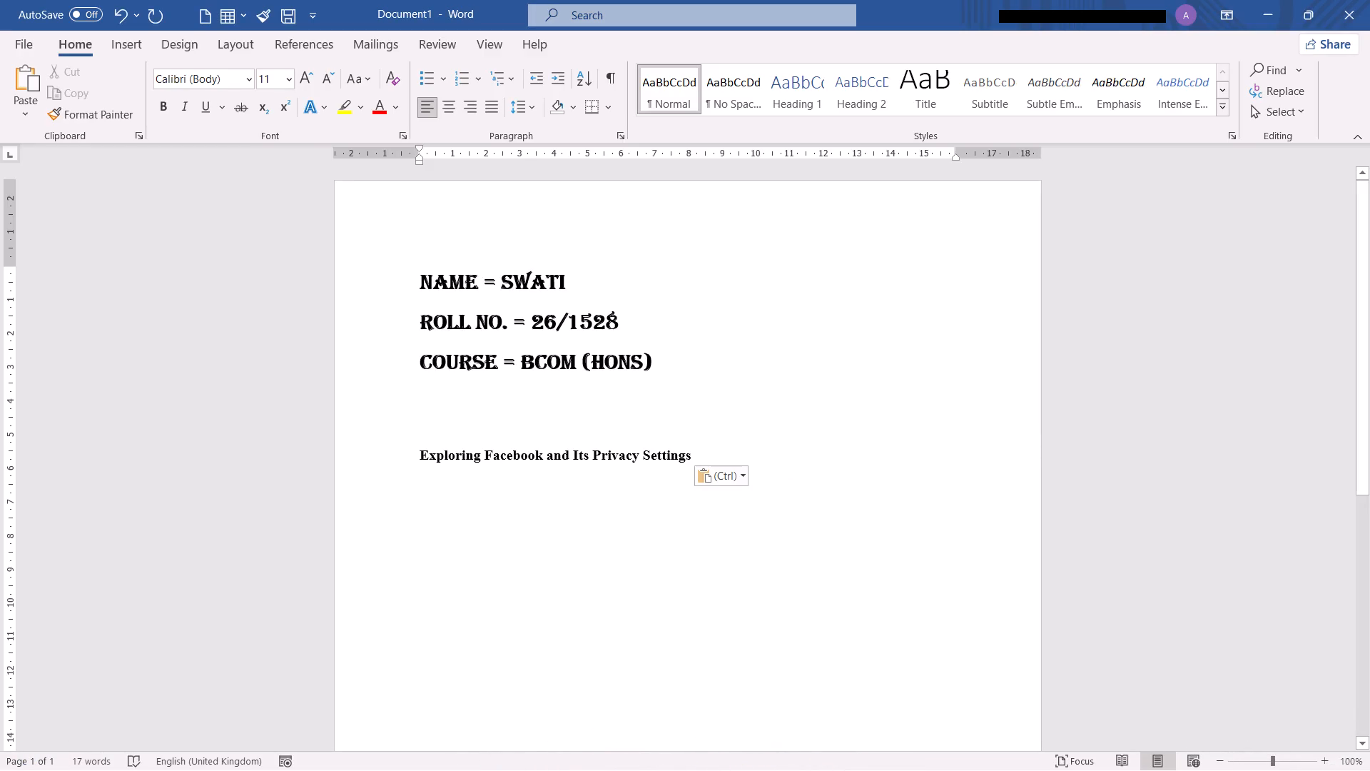
Set the "Exploring Facebook and Its Privacy Settings" heading to font size 22 and centre it.
left_click_drag(417, 454, 686, 448)
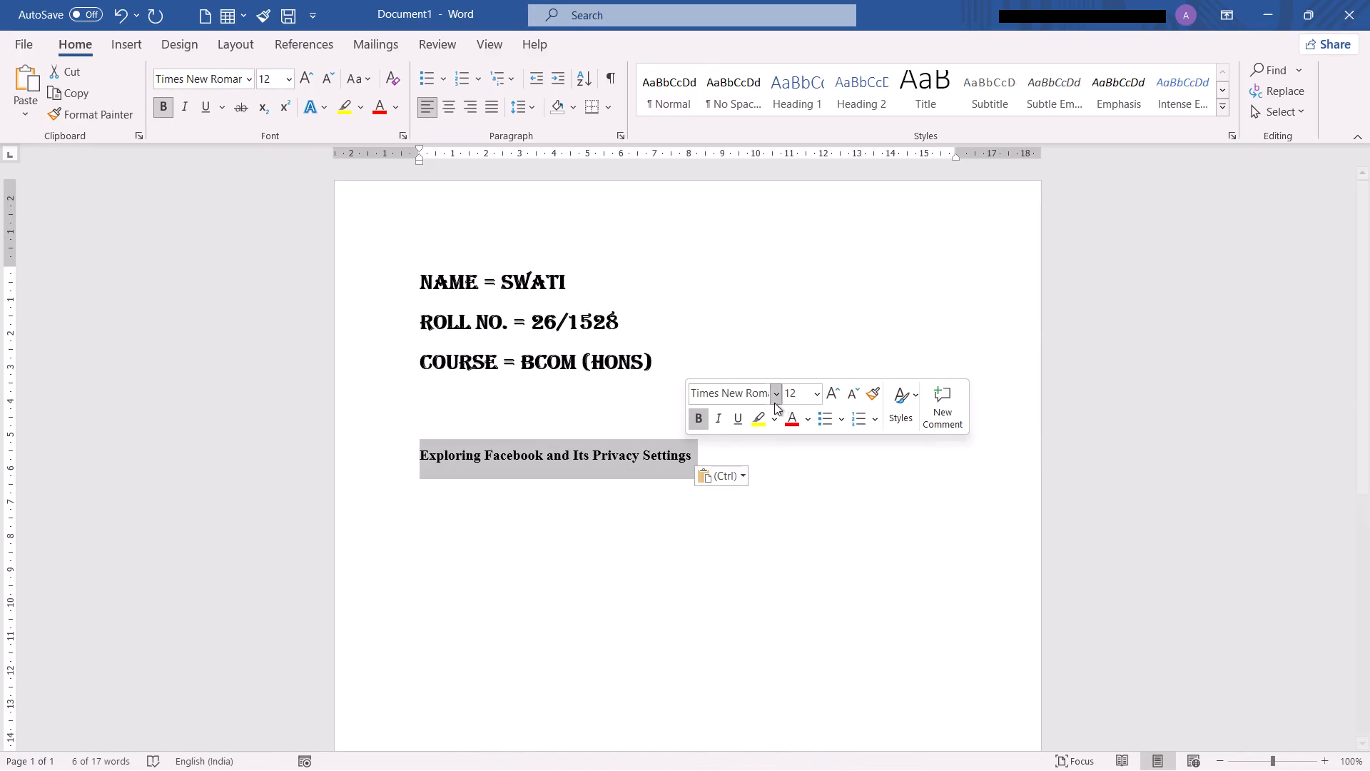
left_click(823, 396)
left_click(818, 396)
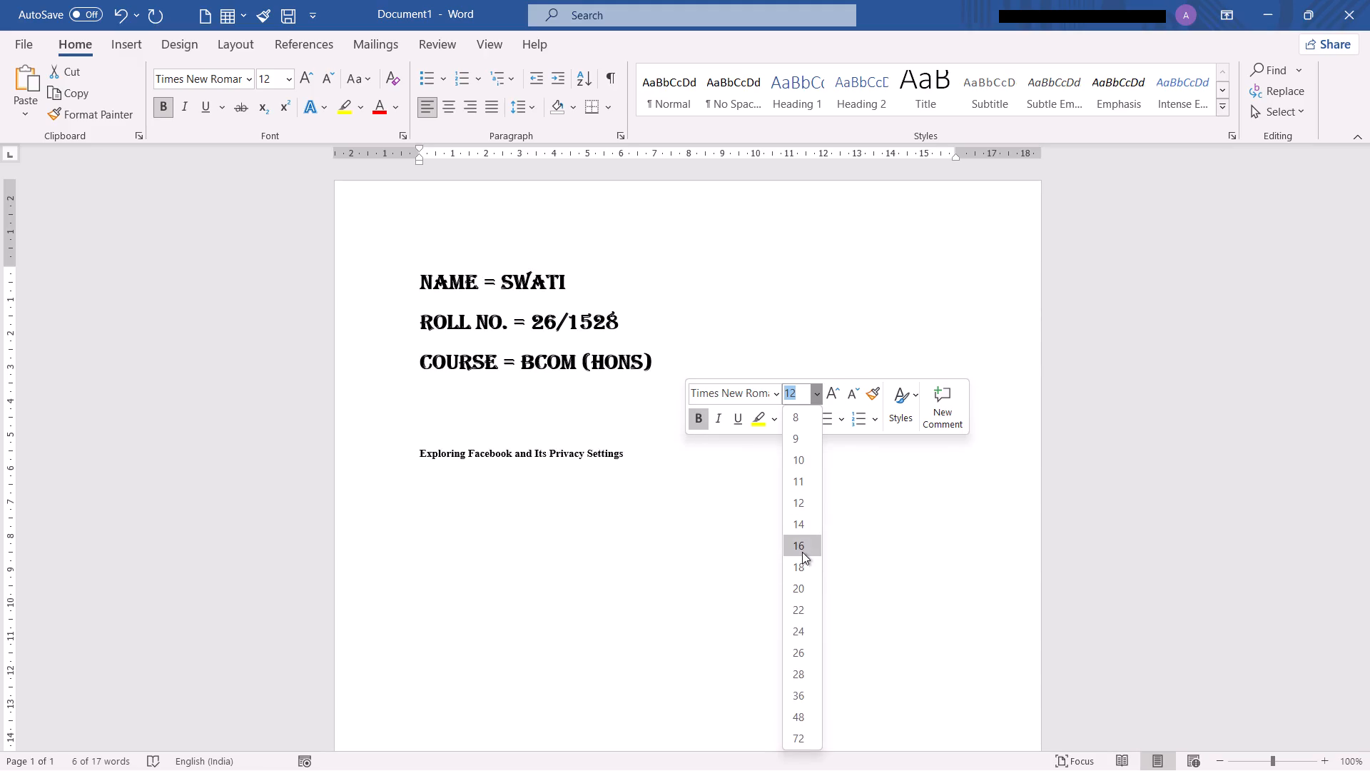
left_click(802, 552)
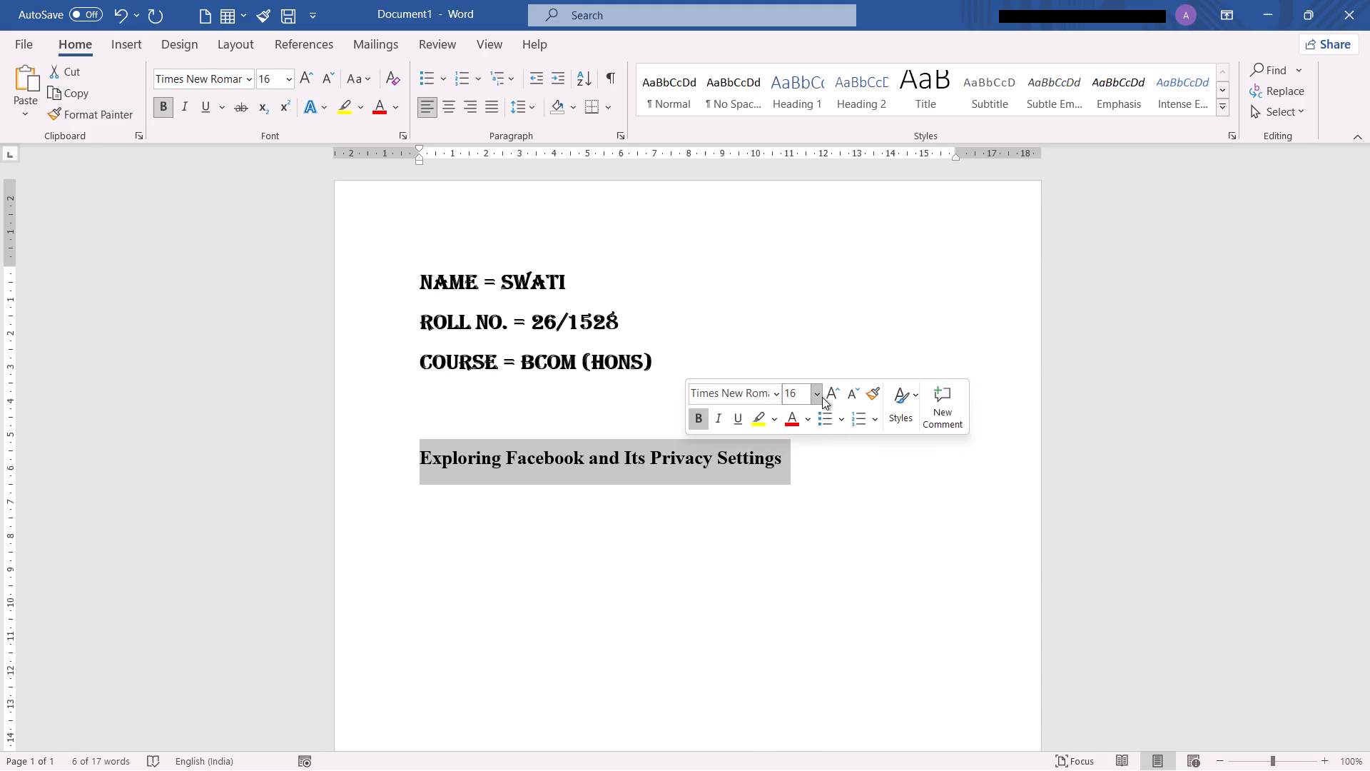
left_click(820, 396)
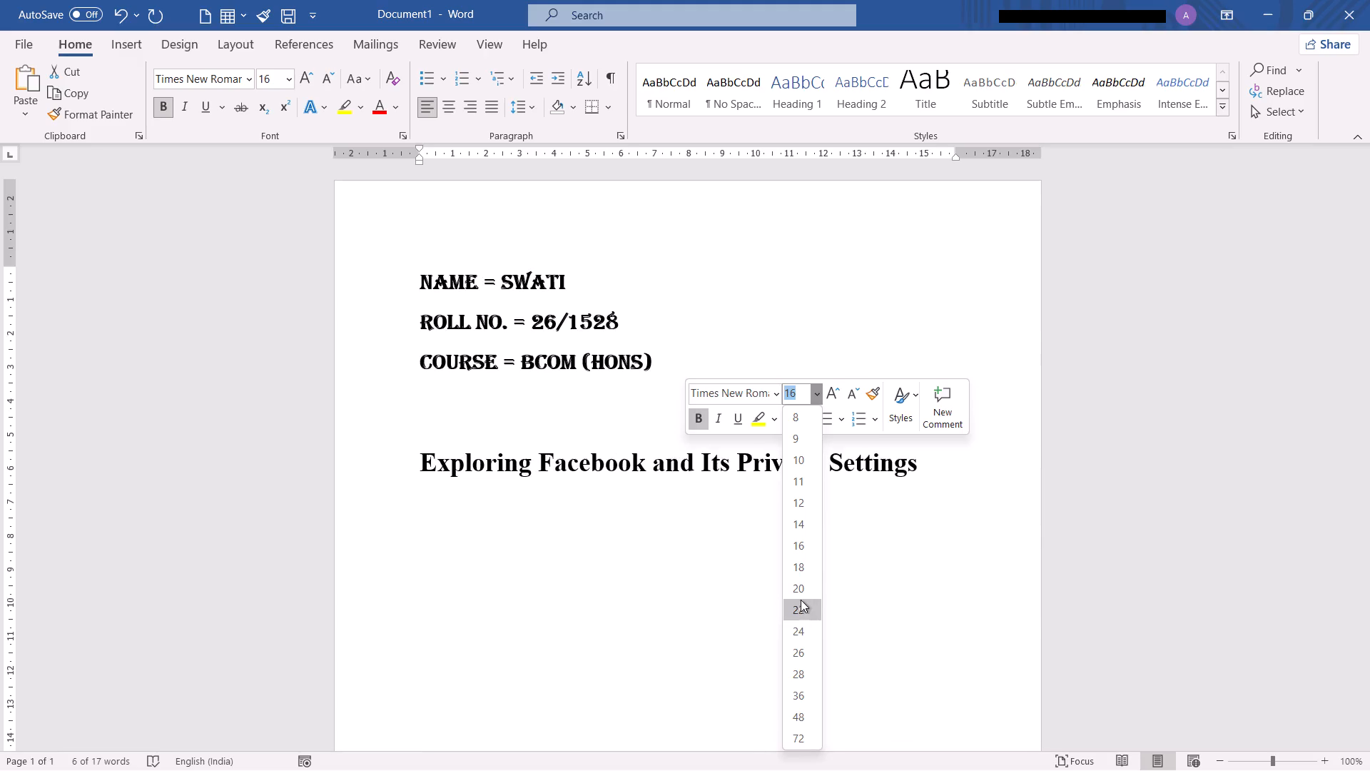
left_click(803, 607)
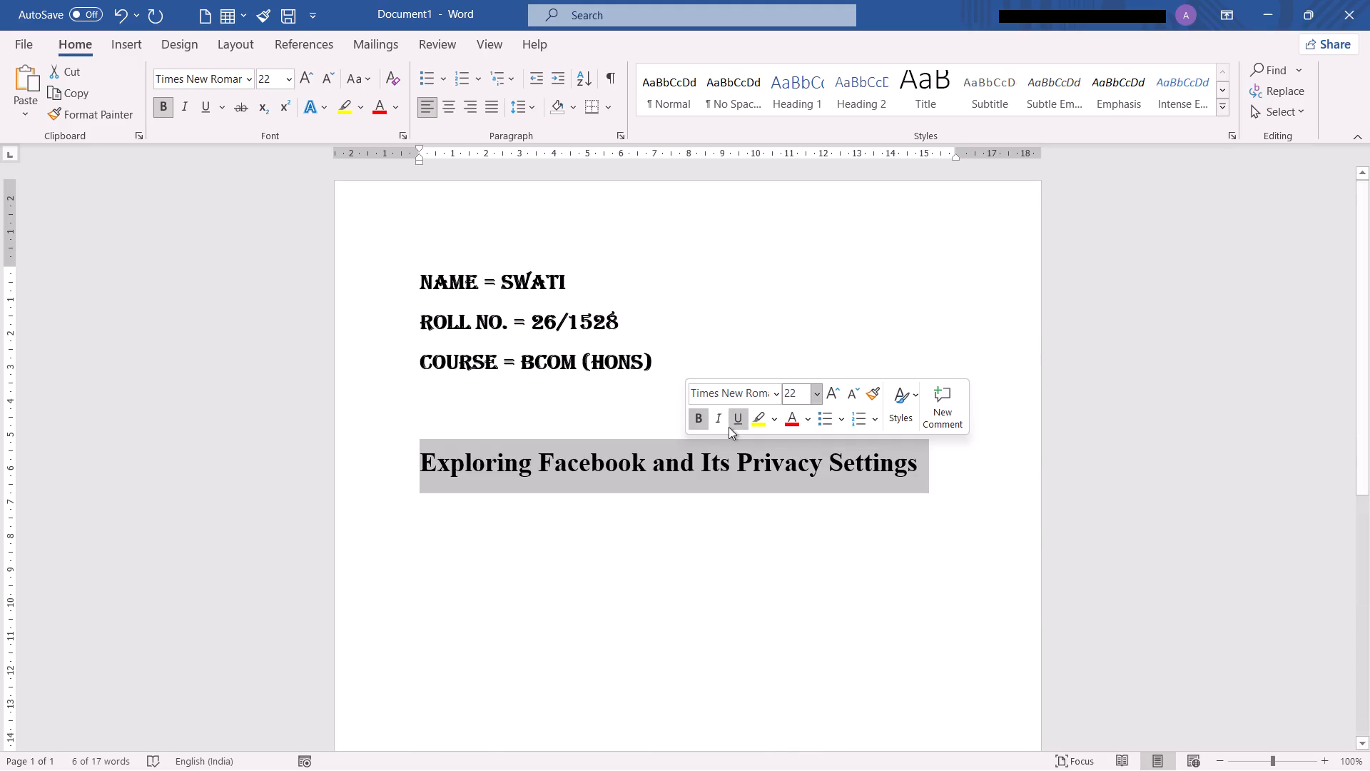
left_click(489, 104)
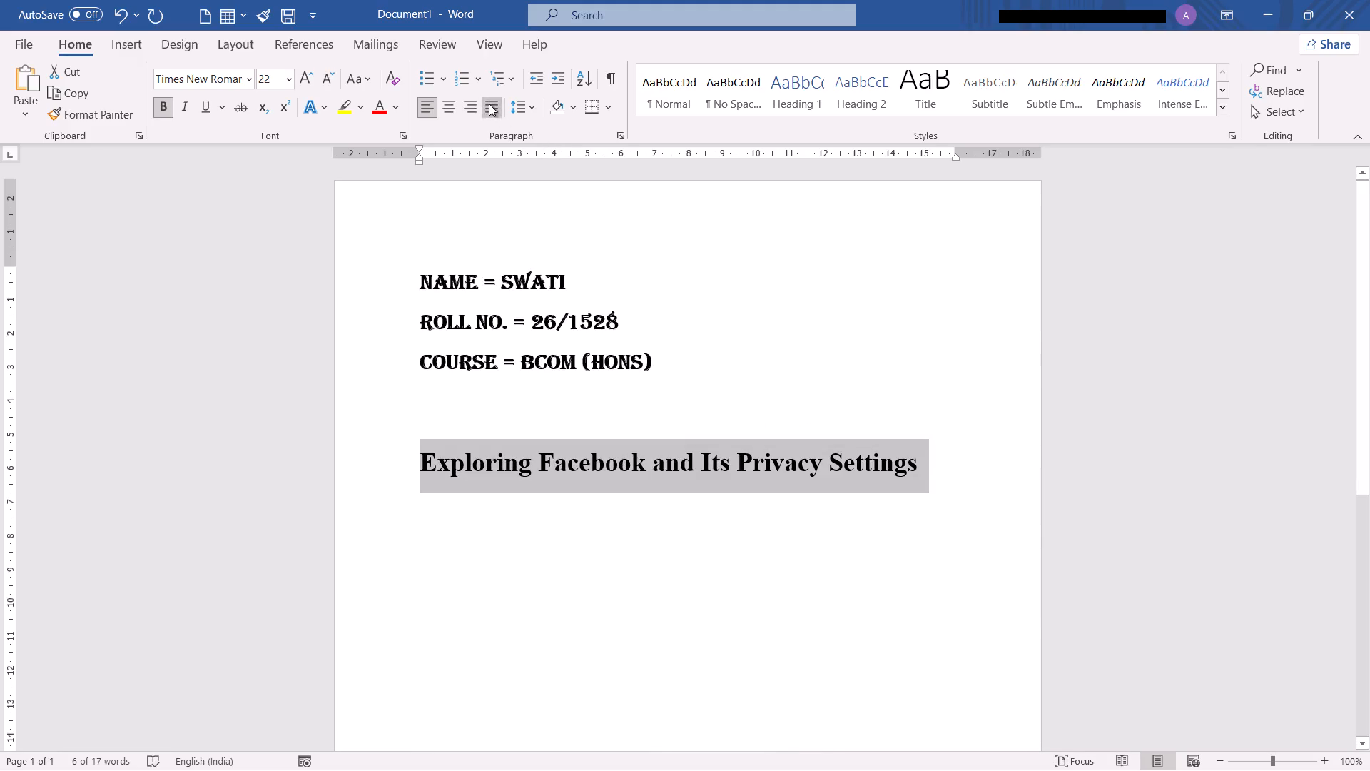
left_click(450, 104)
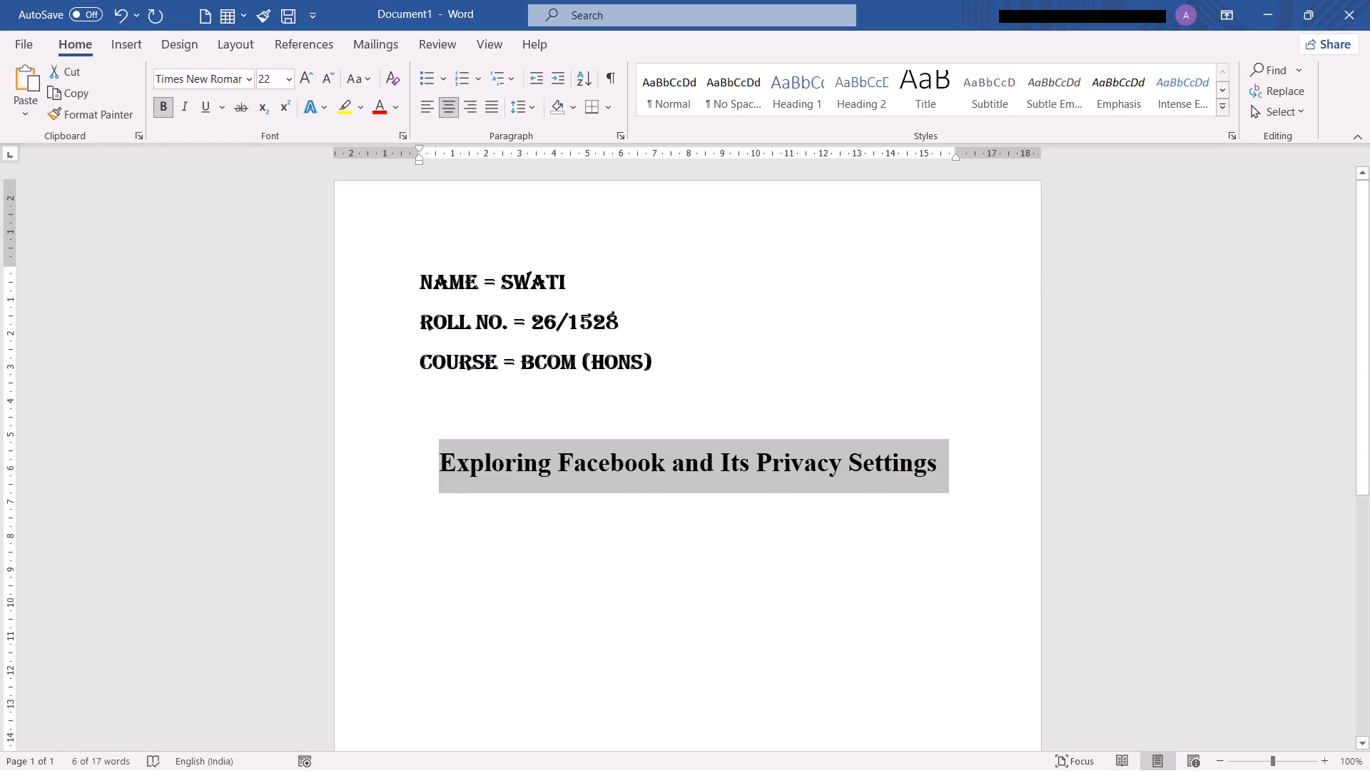
Remove the blank space between the course line and the heading, left-align the heading and insert one empty line above it.
left_click(704, 428)
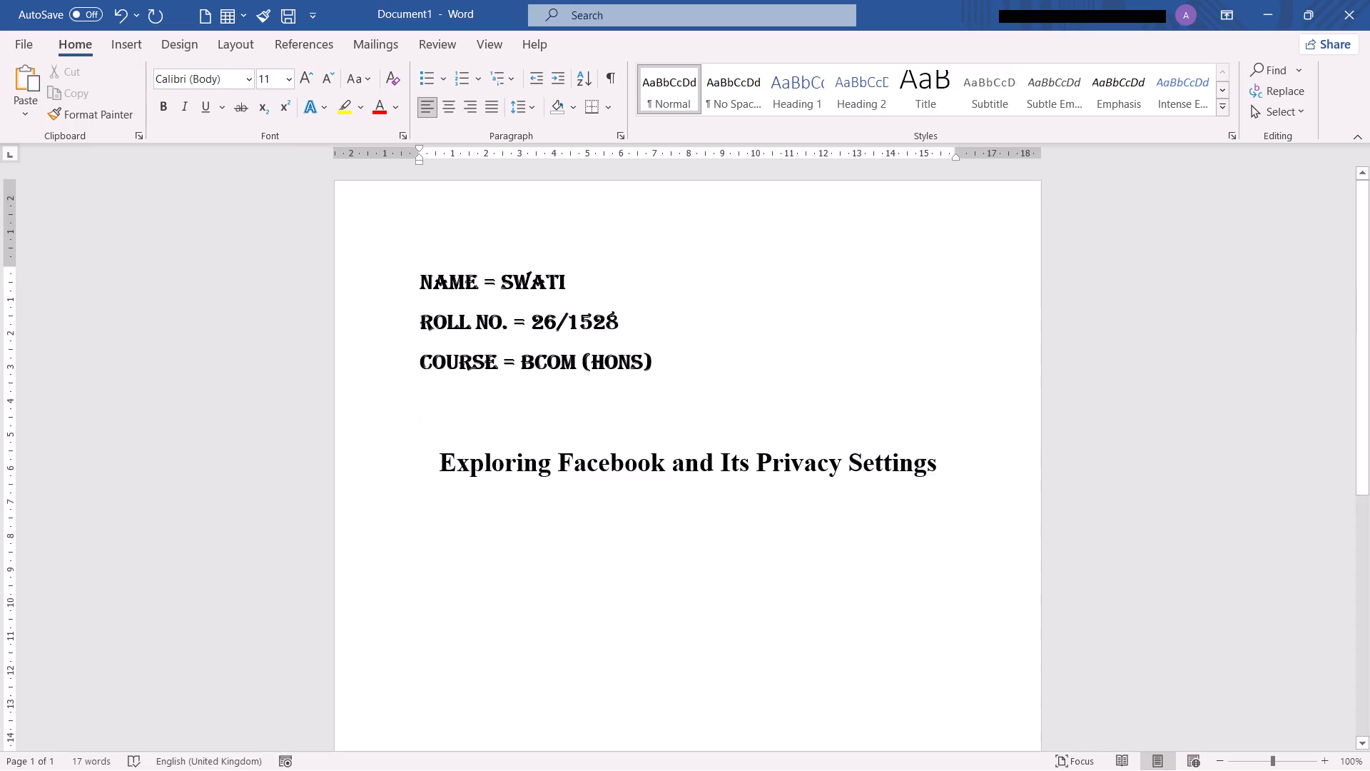
key("BackSpace")
key("BackSpace")
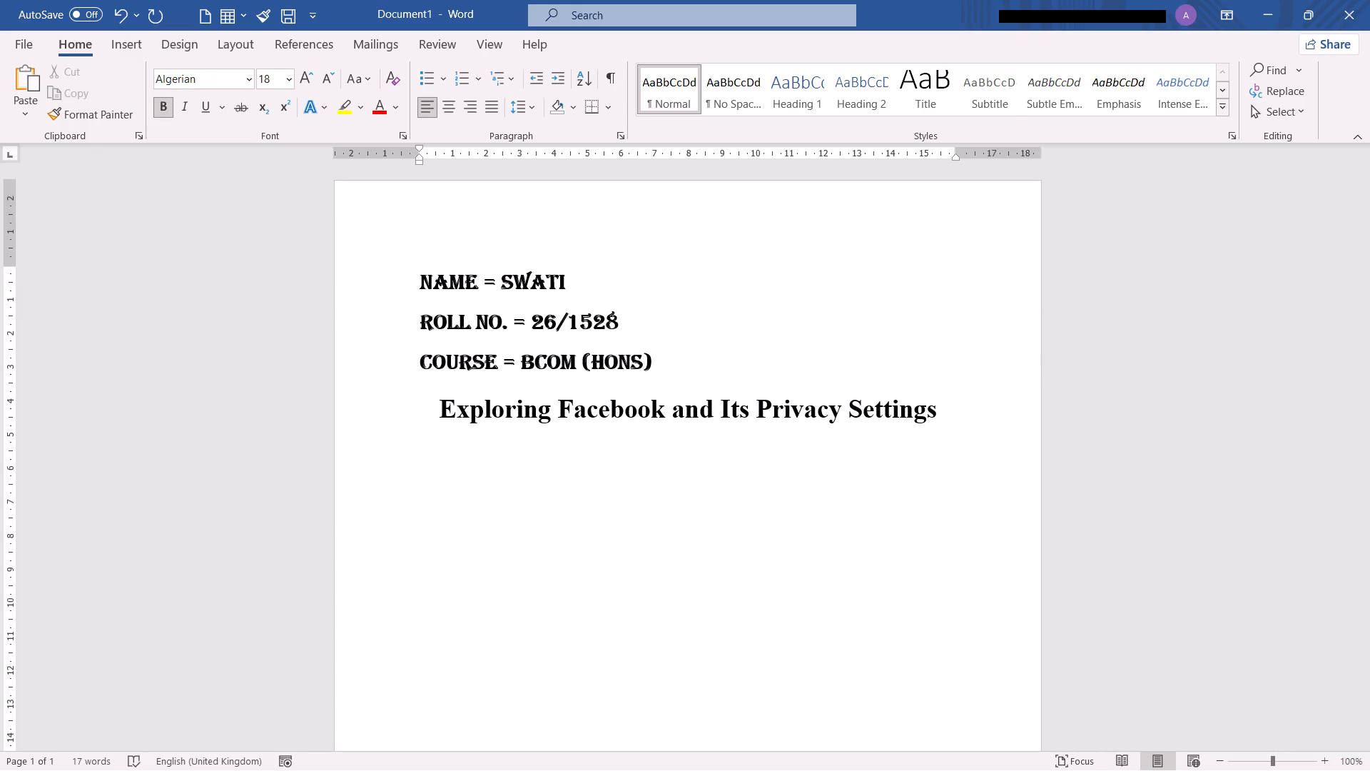
key("Down")
key("Left")
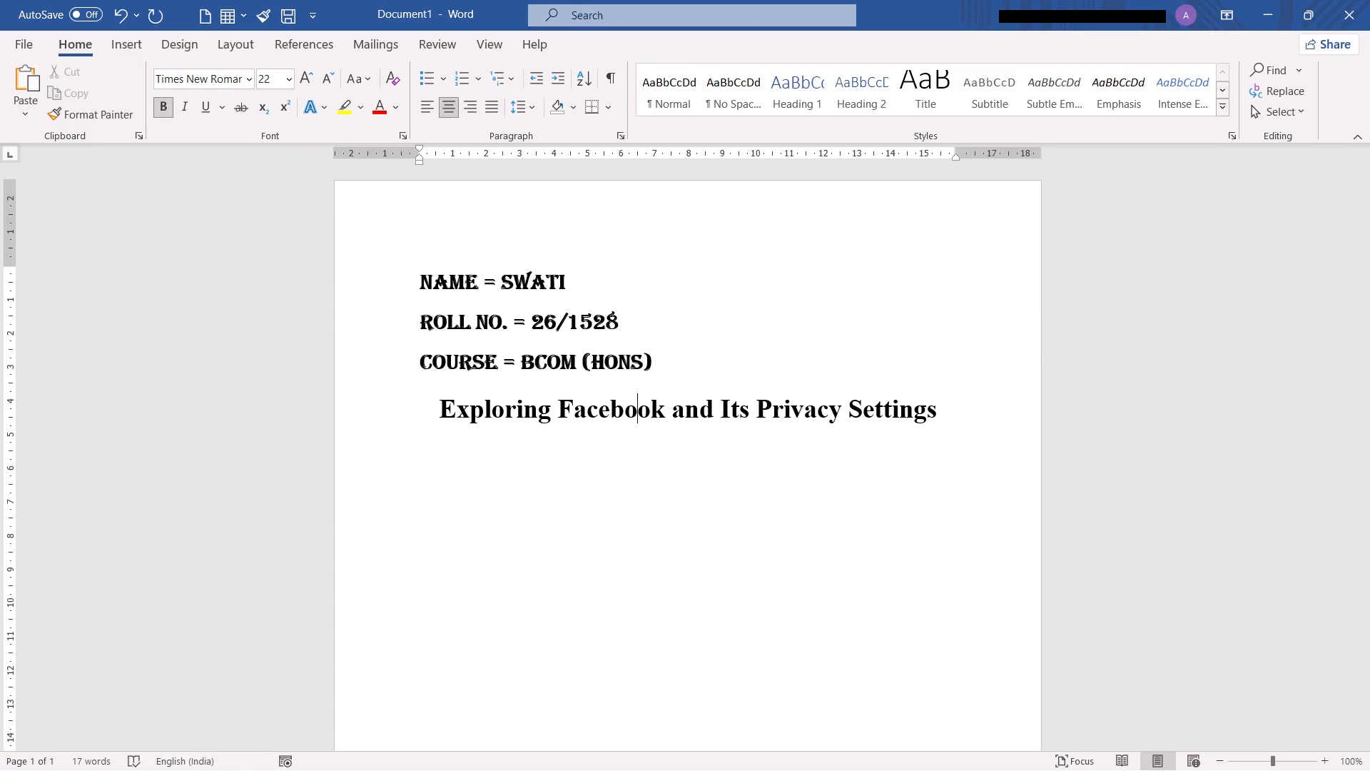
key("Left")
key("Left")
key("Left")
key("Left")
key("Left")
key("Left")
key("Left")
key("Left")
key("Left")
key("Left")
key("Left")
key("Left")
key("Left")
key("Left")
key("Left")
key("Left")
key("Left")
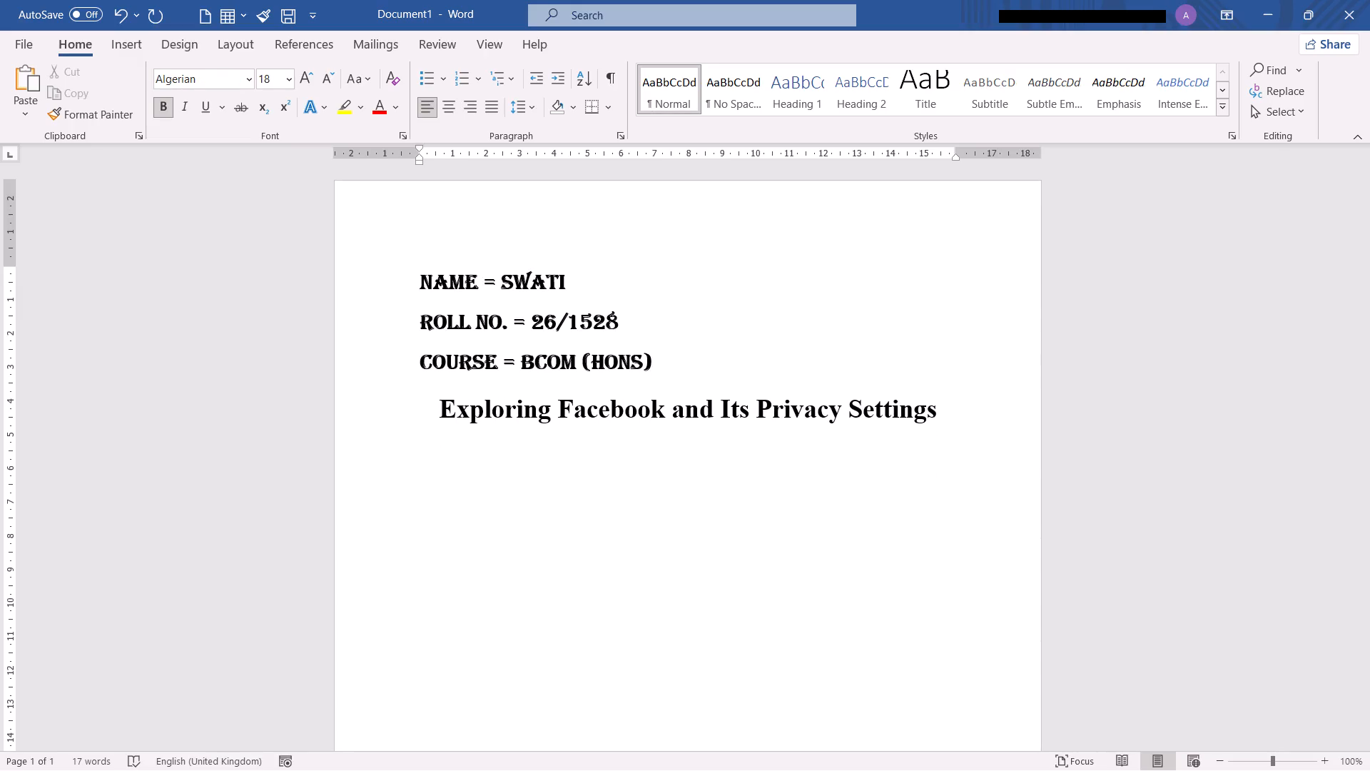
key("Right")
key("BackSpace")
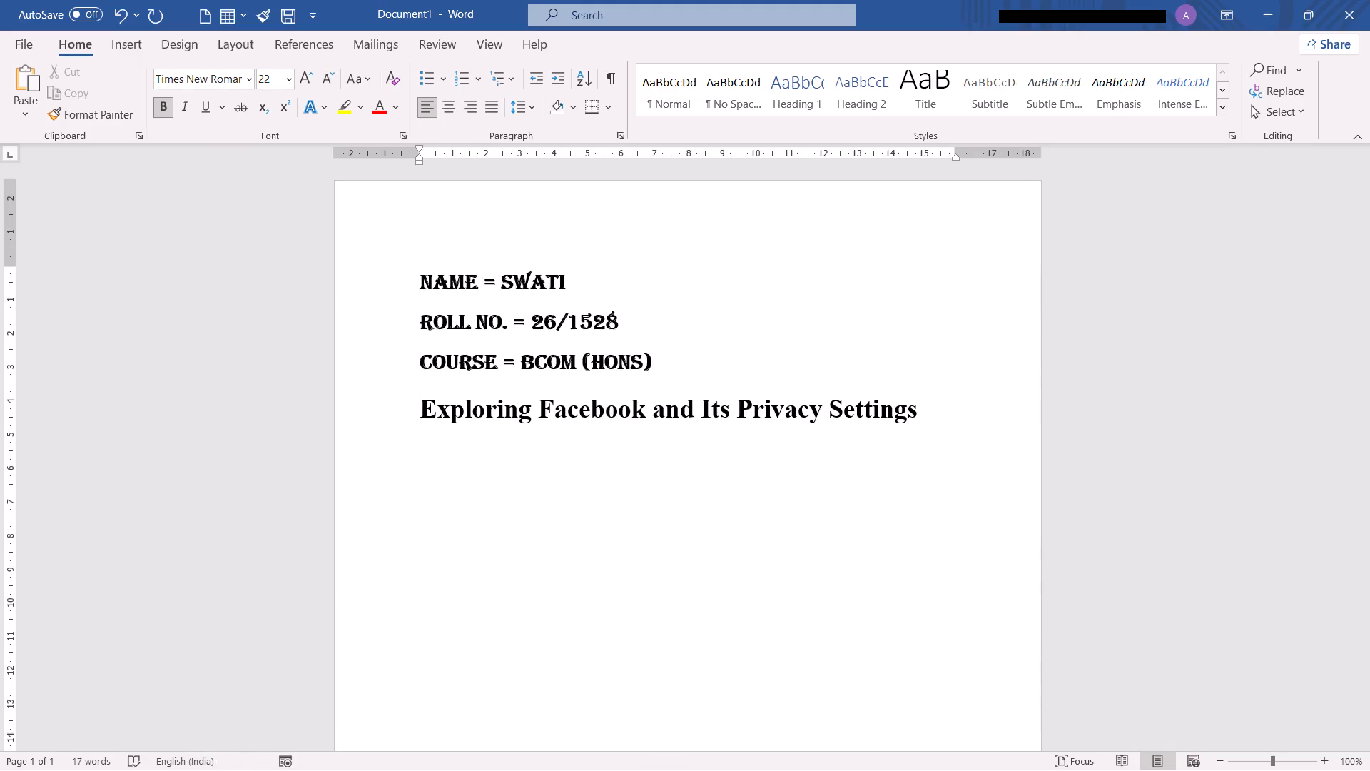
key("Return")
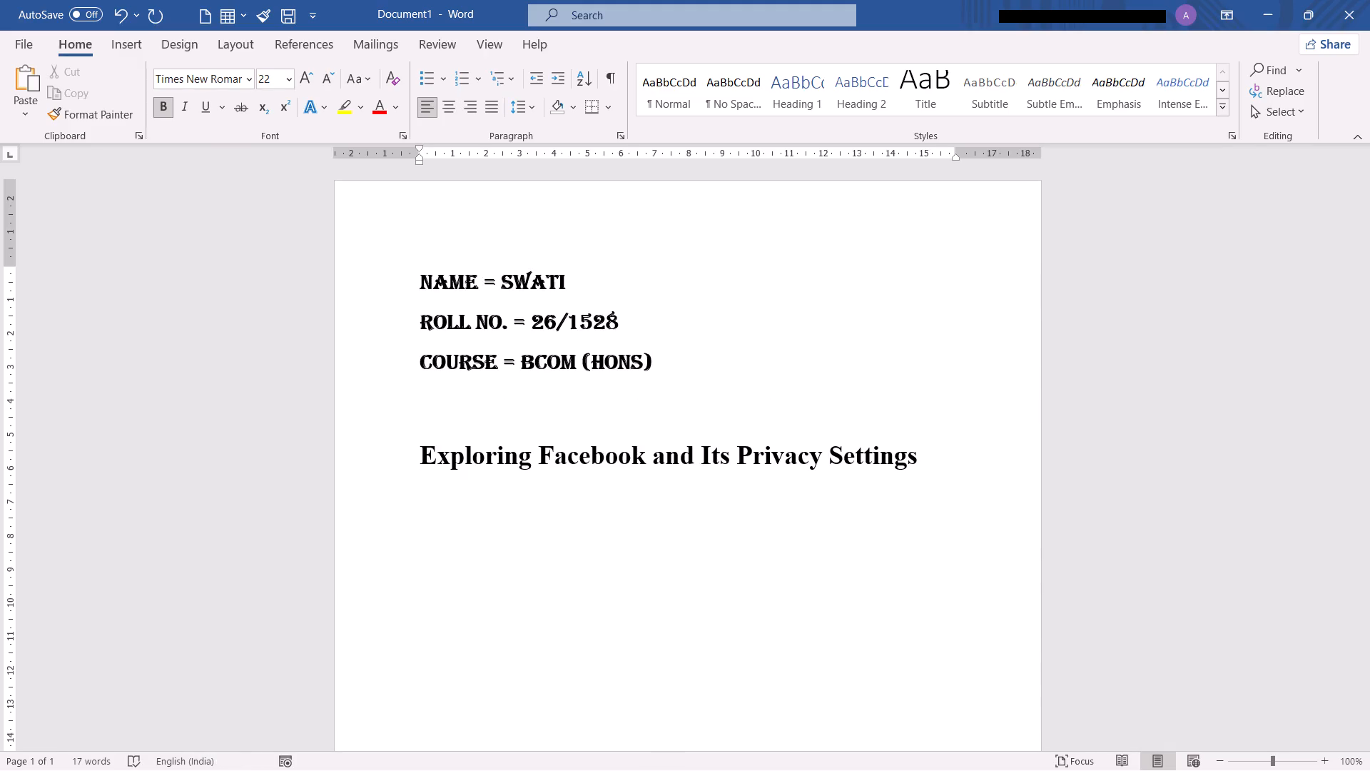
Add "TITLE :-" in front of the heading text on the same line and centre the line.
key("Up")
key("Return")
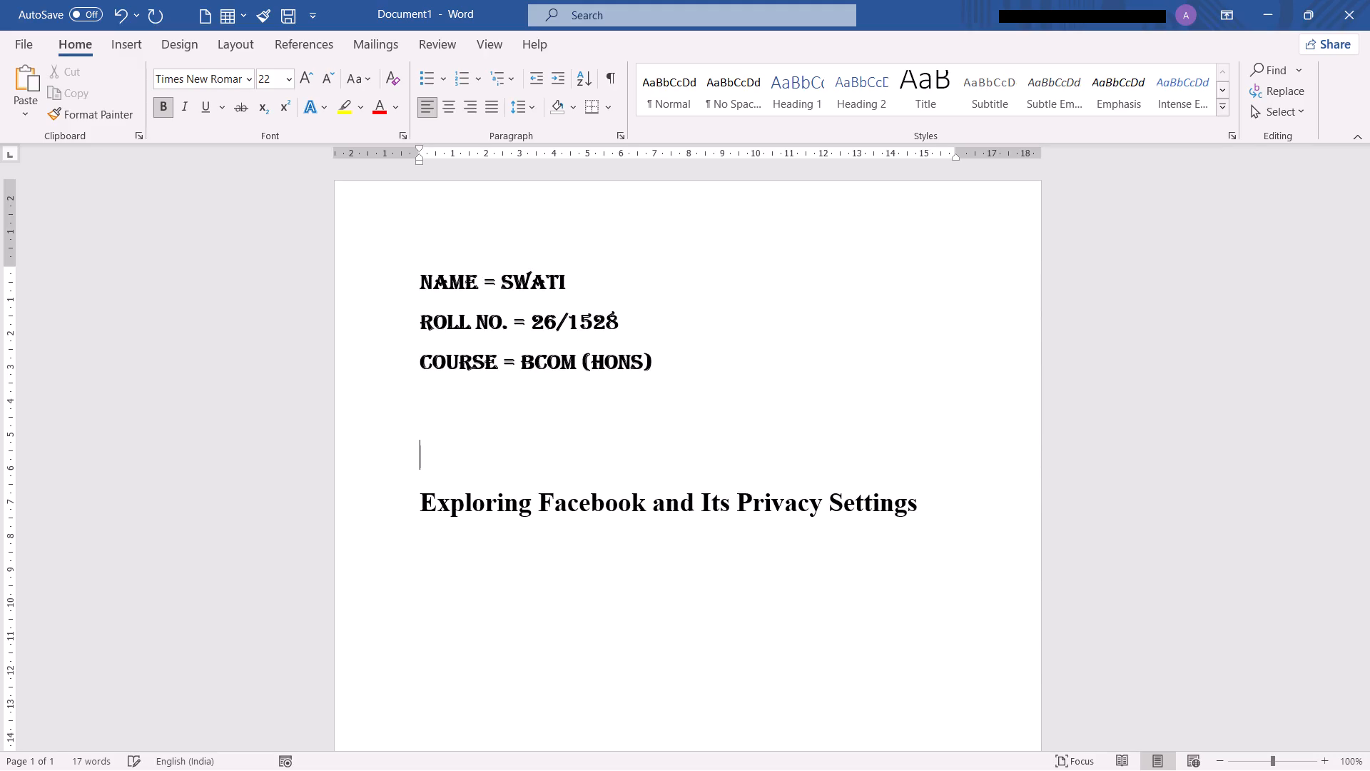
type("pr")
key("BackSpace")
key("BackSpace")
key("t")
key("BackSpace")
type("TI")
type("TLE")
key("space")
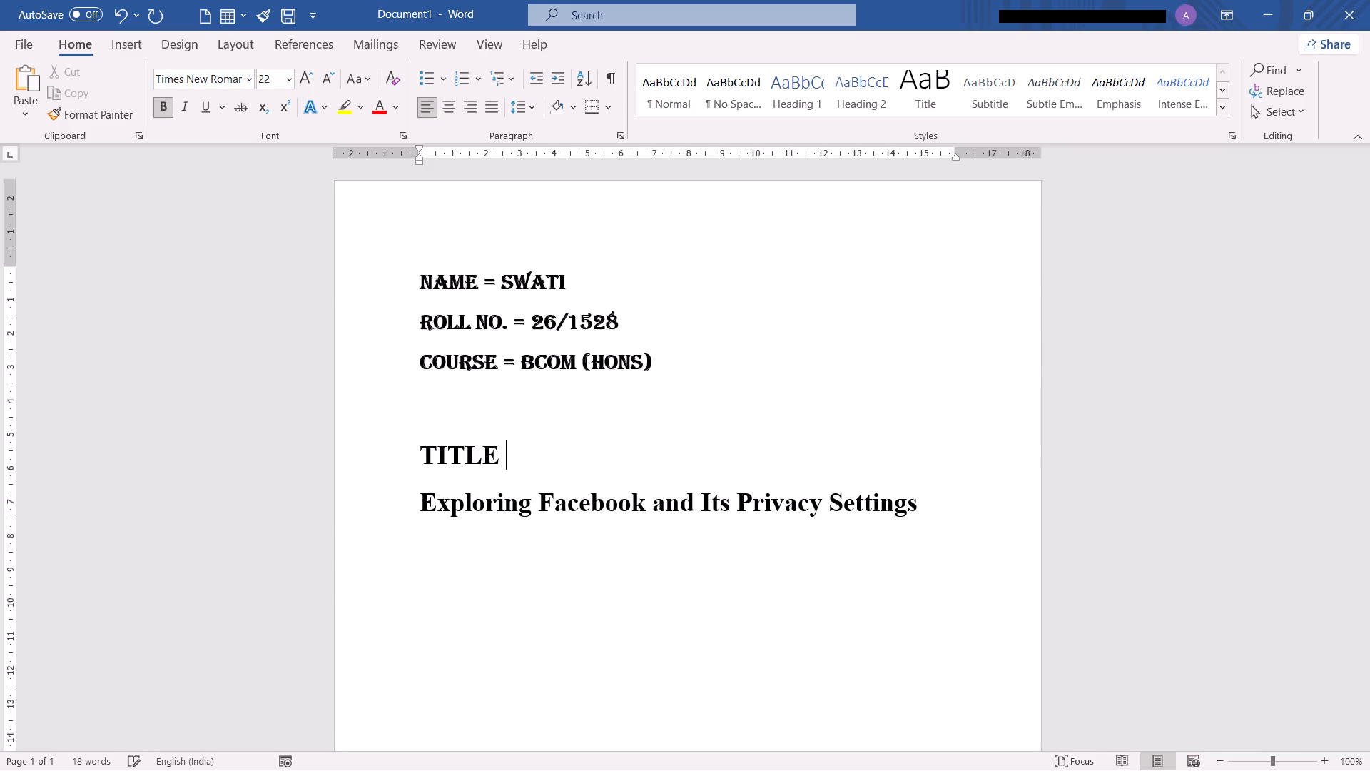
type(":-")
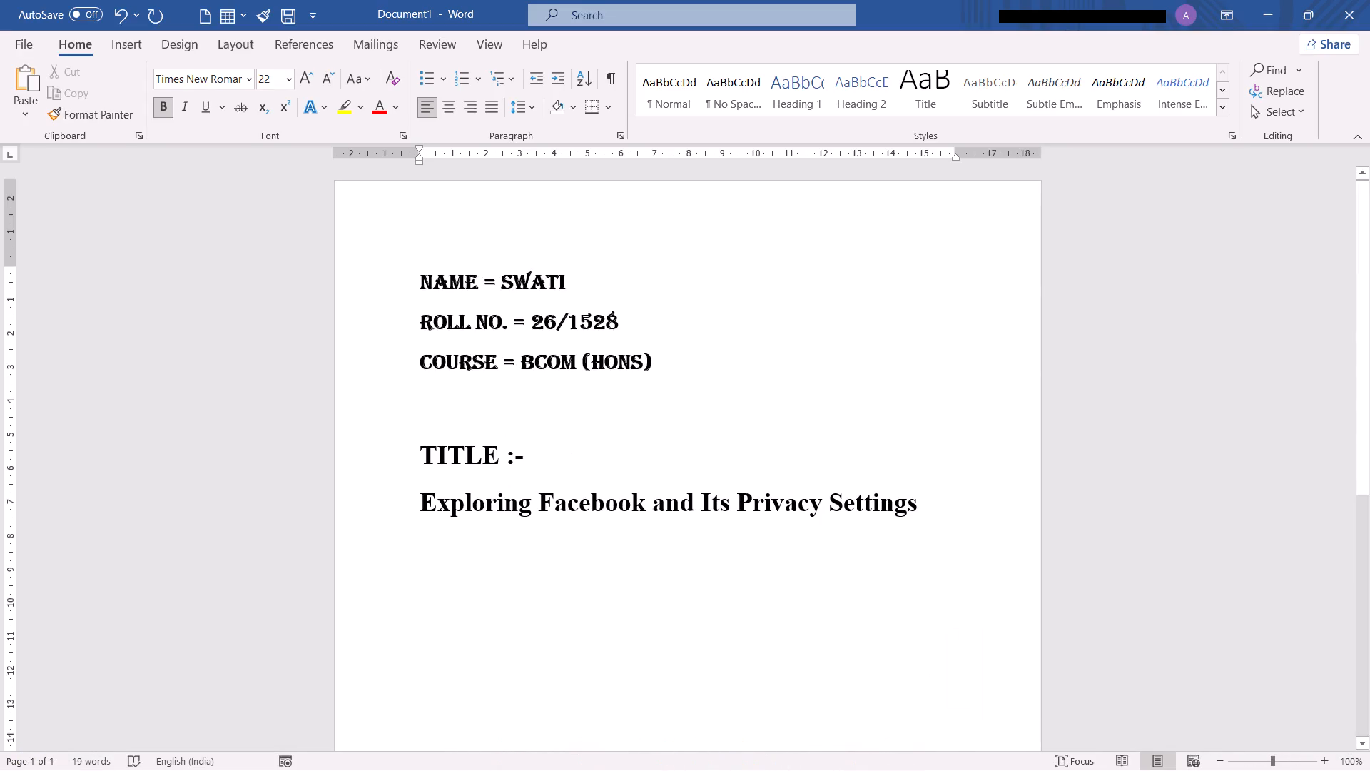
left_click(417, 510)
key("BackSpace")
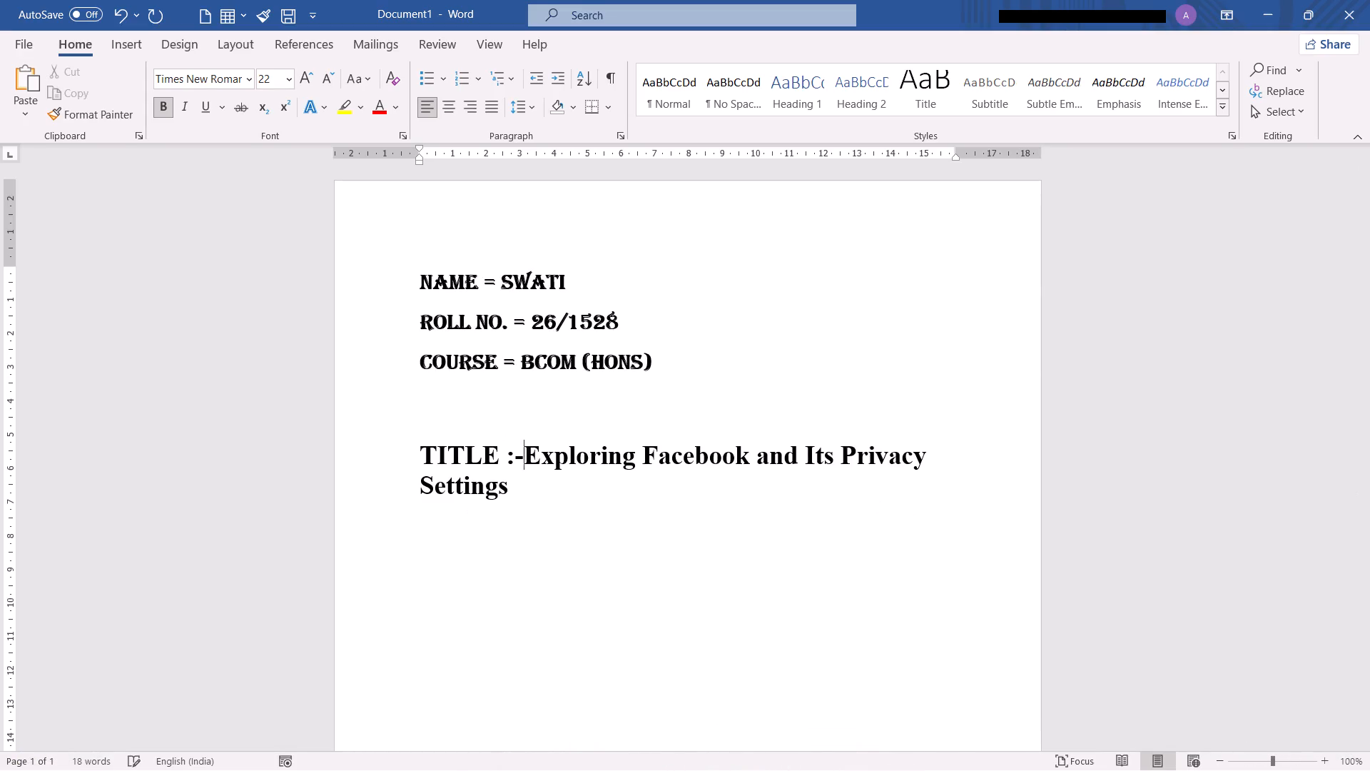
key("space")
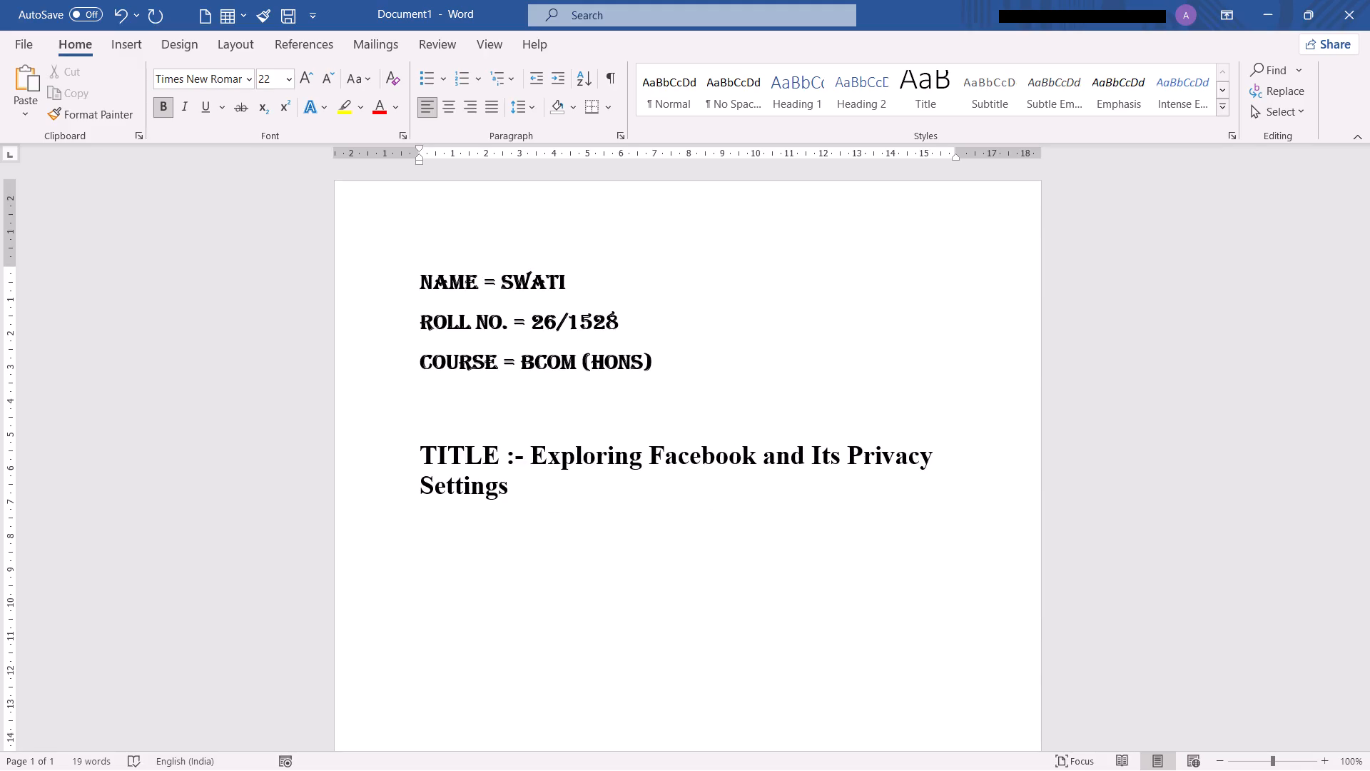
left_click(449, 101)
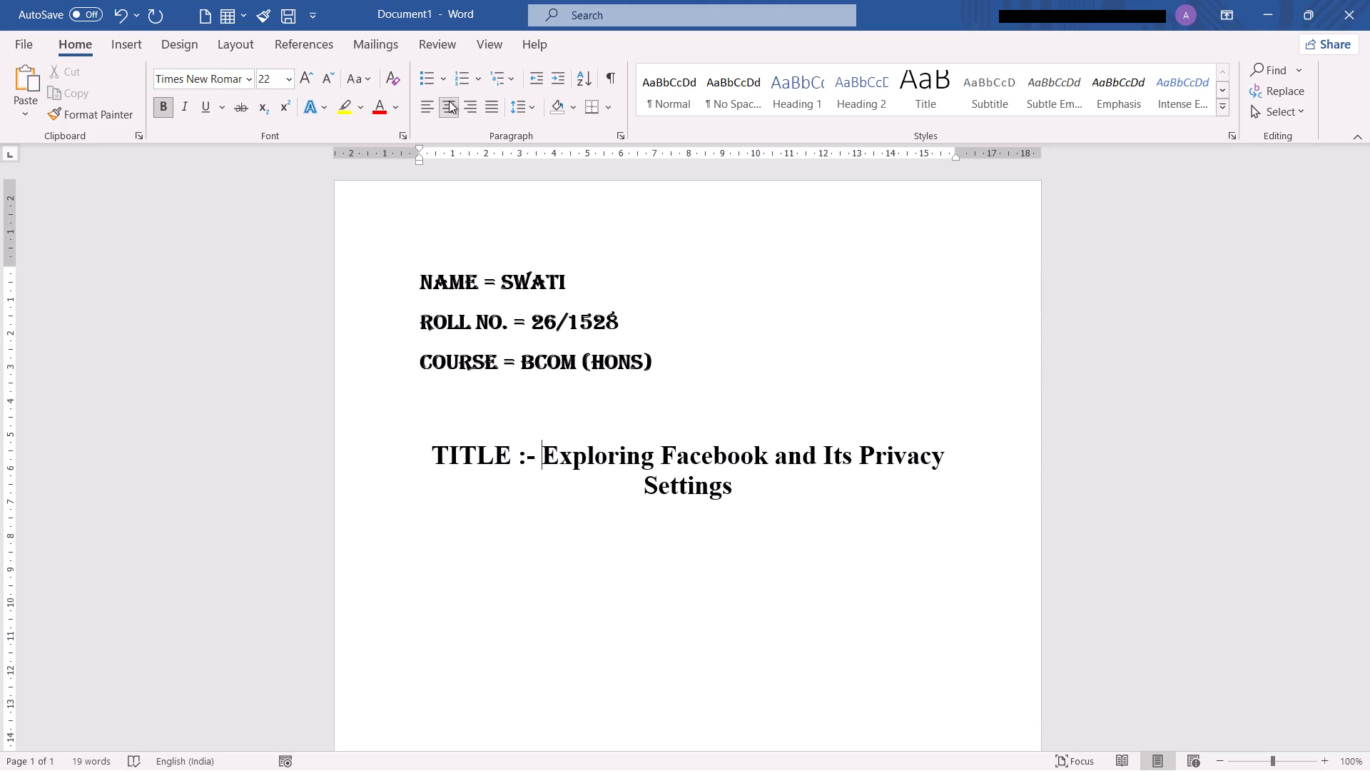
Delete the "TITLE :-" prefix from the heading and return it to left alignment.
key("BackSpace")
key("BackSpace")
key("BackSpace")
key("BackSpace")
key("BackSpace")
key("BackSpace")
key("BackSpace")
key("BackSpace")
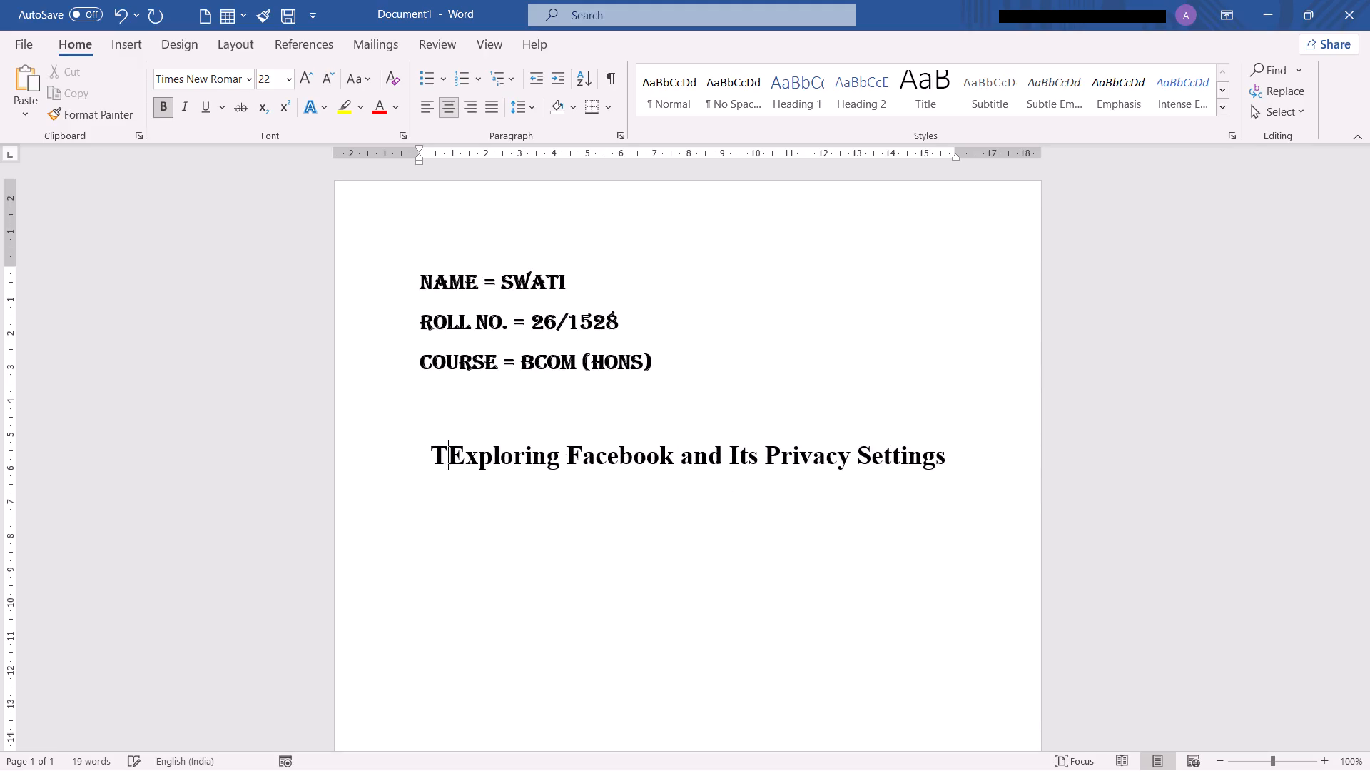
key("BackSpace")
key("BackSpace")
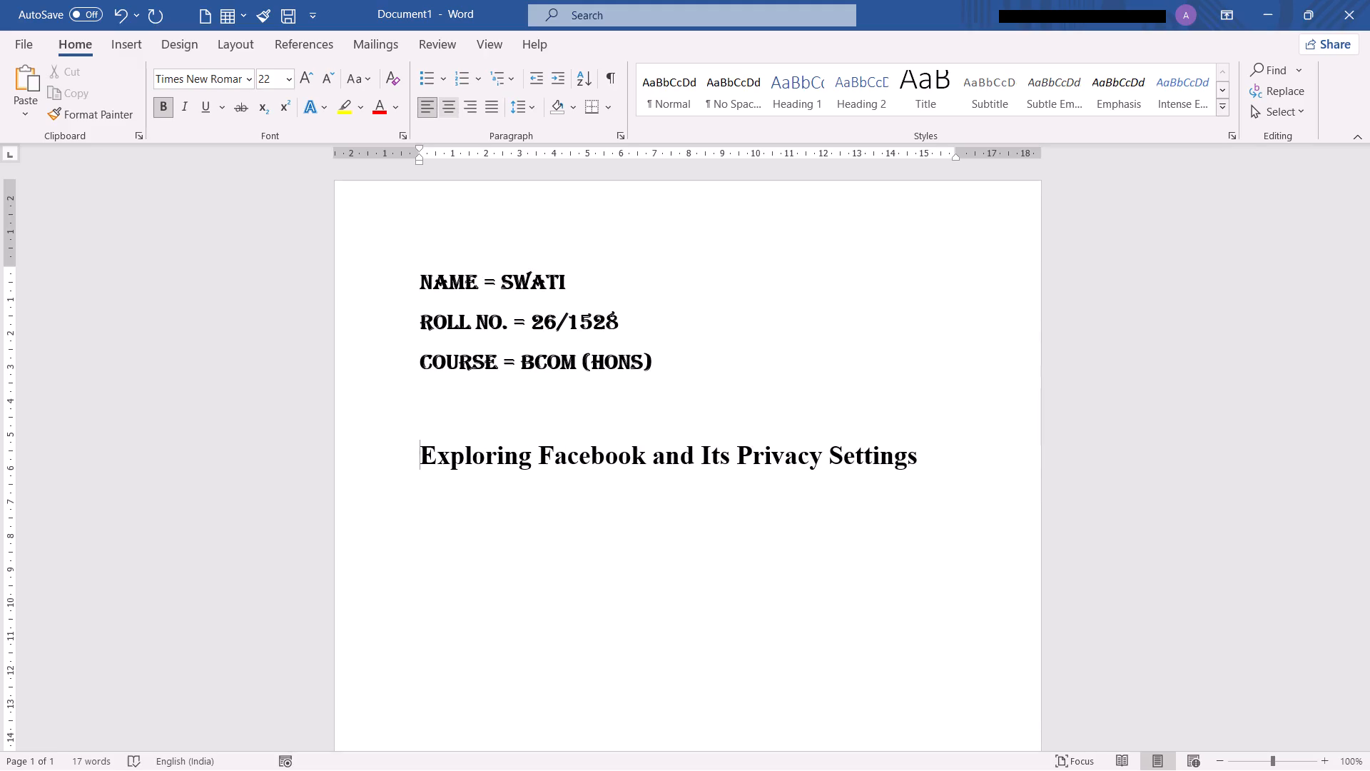
Centre the "Exploring Facebook and Its Privacy Settings" heading.
left_click(445, 108)
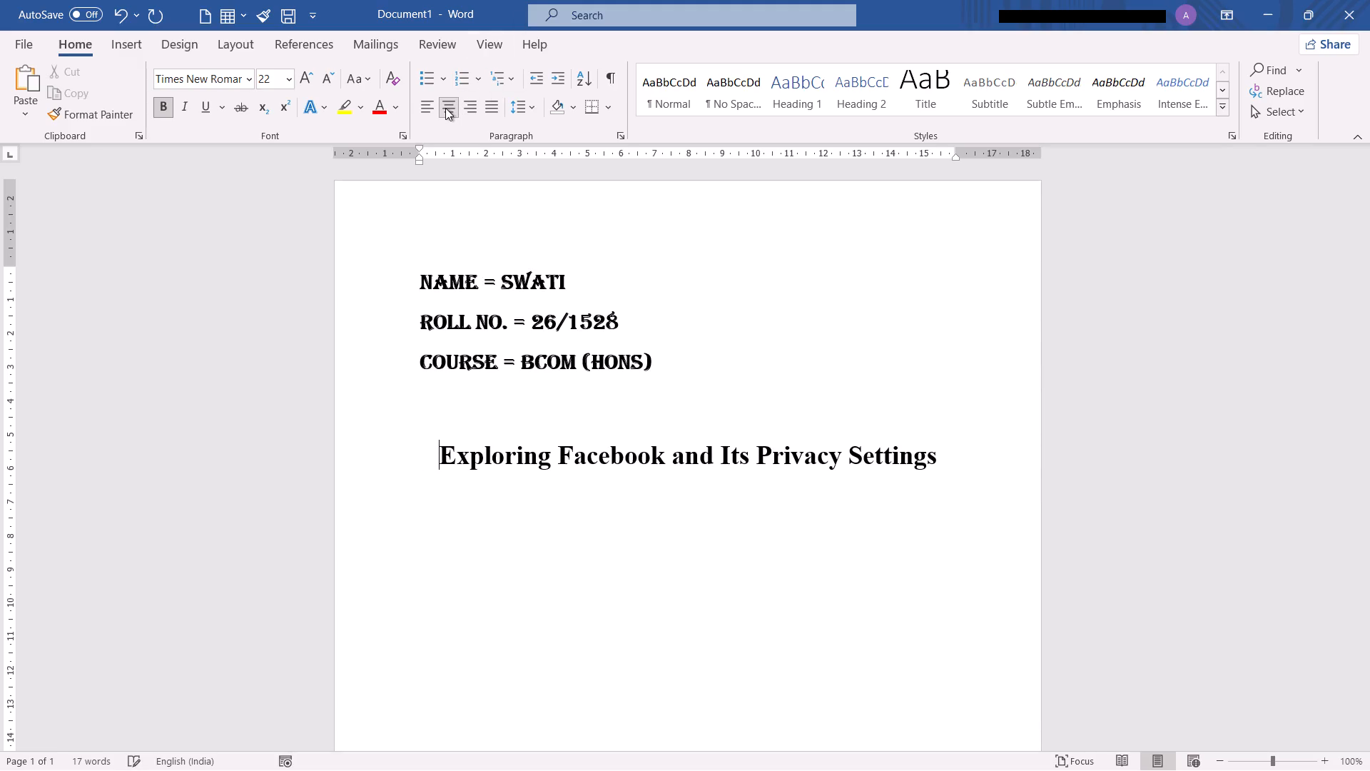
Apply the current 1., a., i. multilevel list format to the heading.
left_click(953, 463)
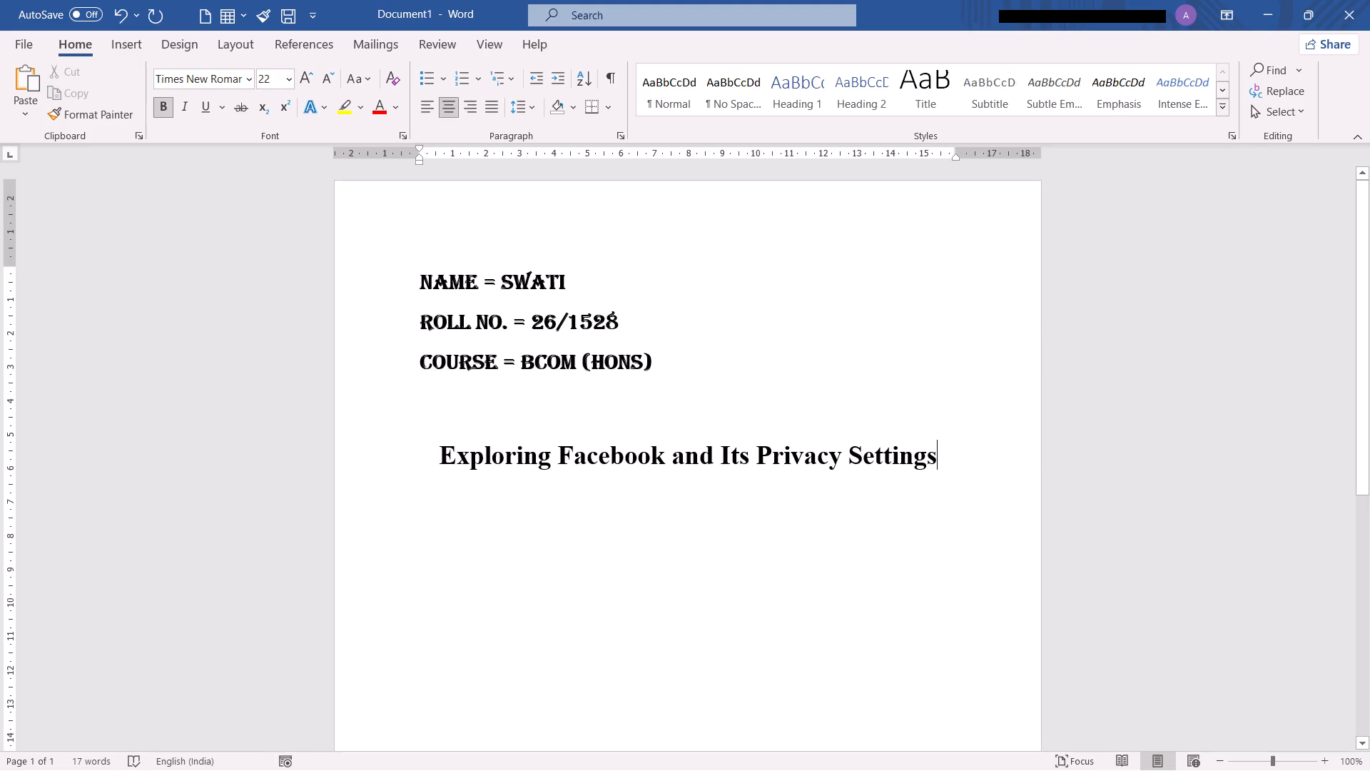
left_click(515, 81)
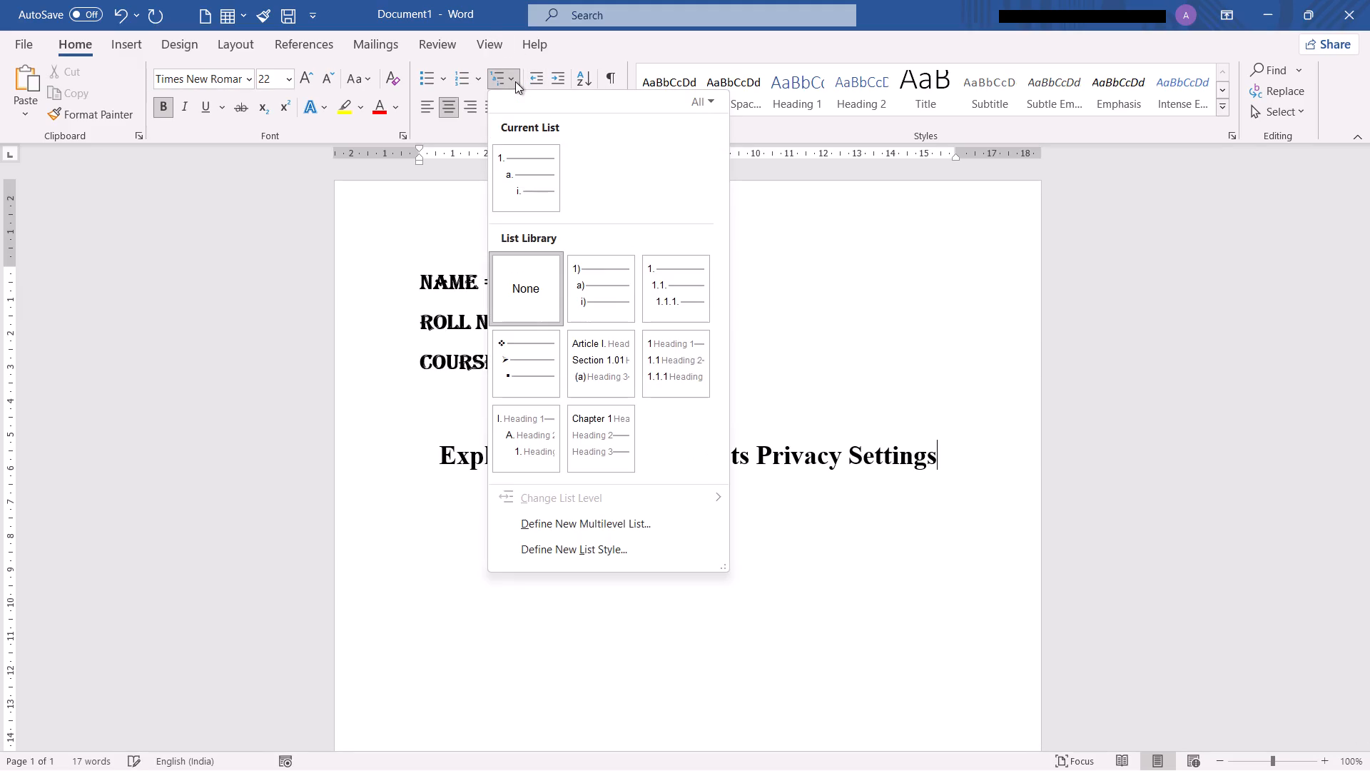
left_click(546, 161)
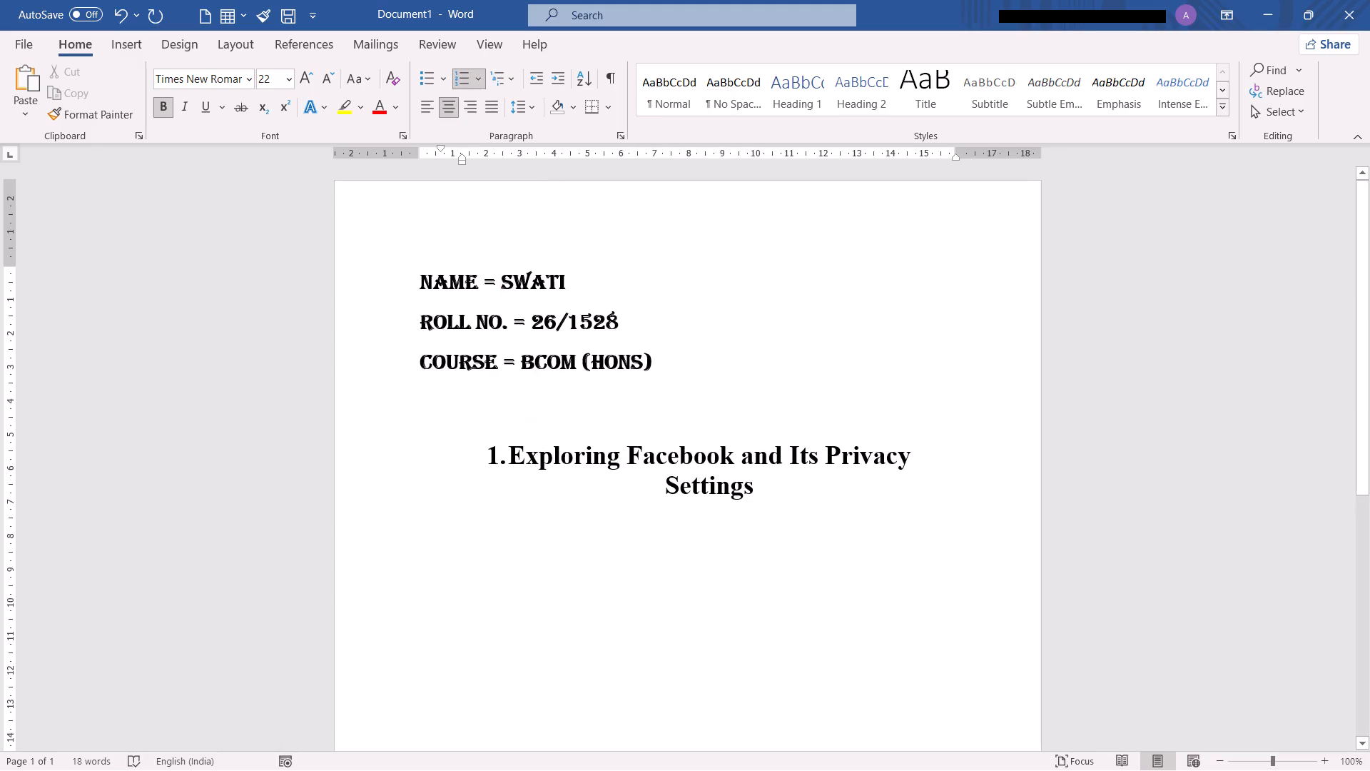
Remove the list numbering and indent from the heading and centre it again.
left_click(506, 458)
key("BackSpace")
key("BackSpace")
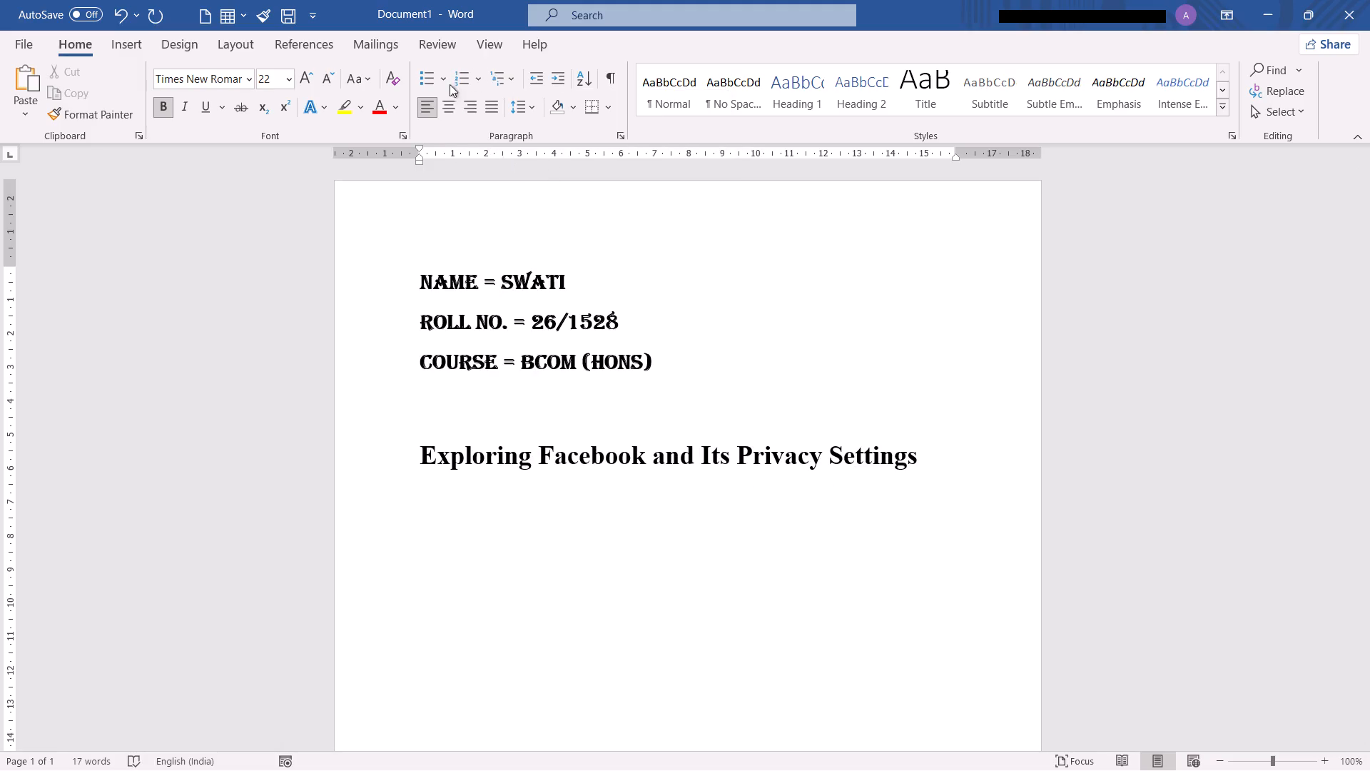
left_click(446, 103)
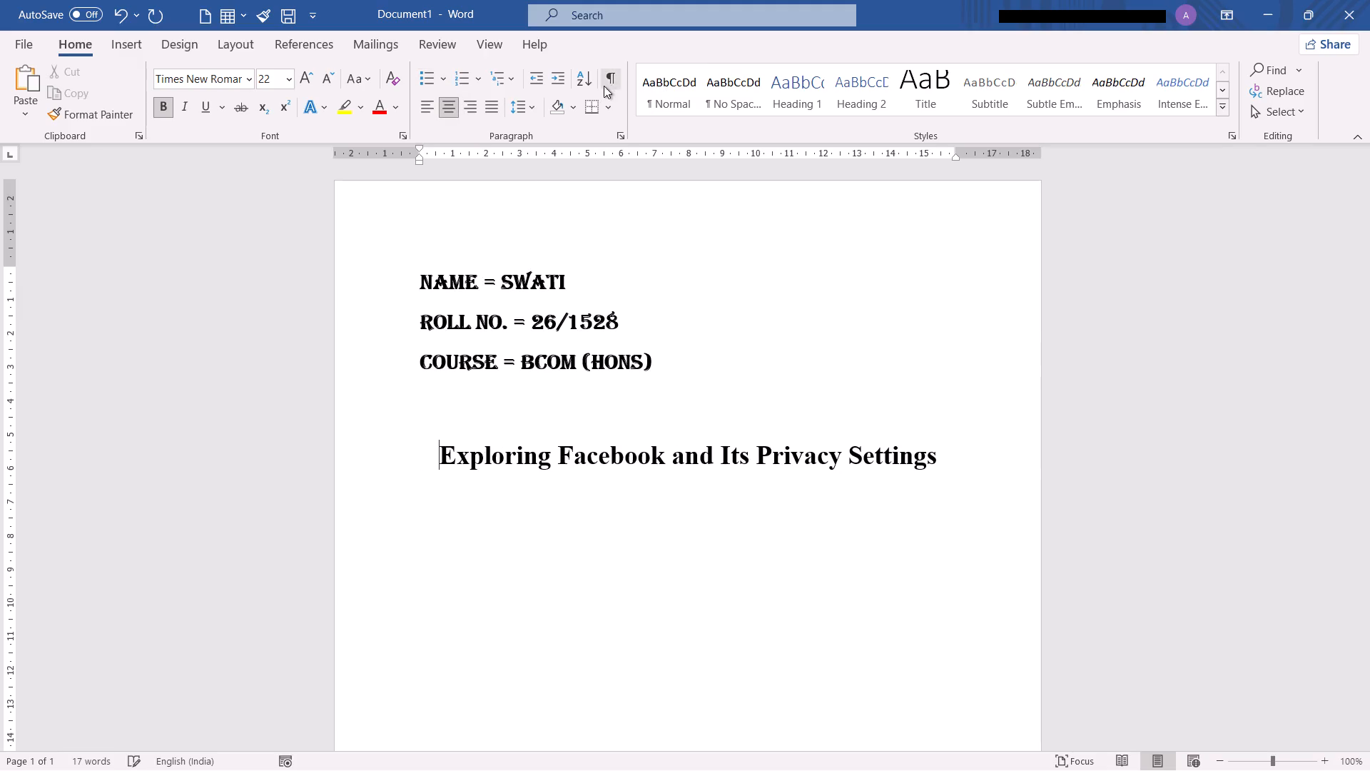
Open the Sort Text options for the document's paragraphs.
left_click(581, 81)
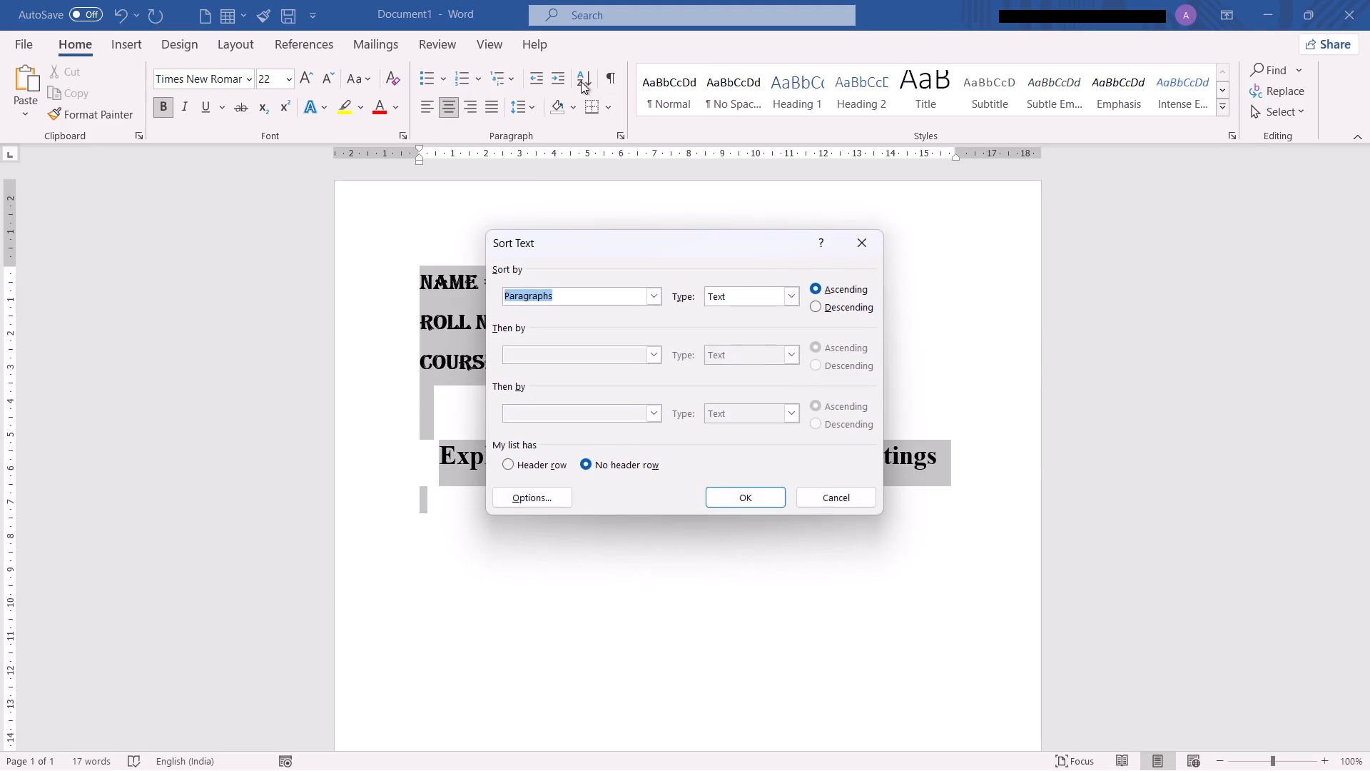
Dismiss the text sorting in Word and add a bottom border under the heading "Exploring Facebook and Its Privacy Settings".
left_click(863, 235)
left_click(602, 104)
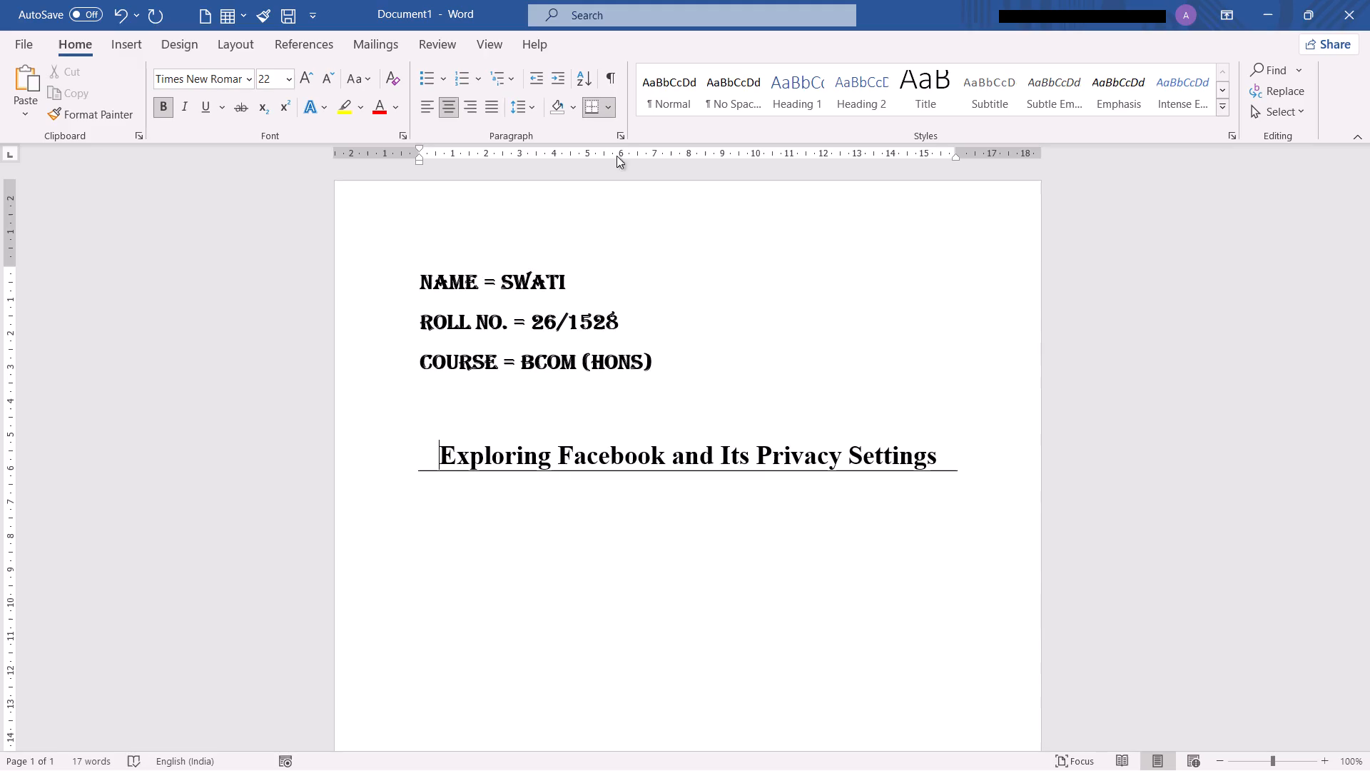
left_click(727, 390)
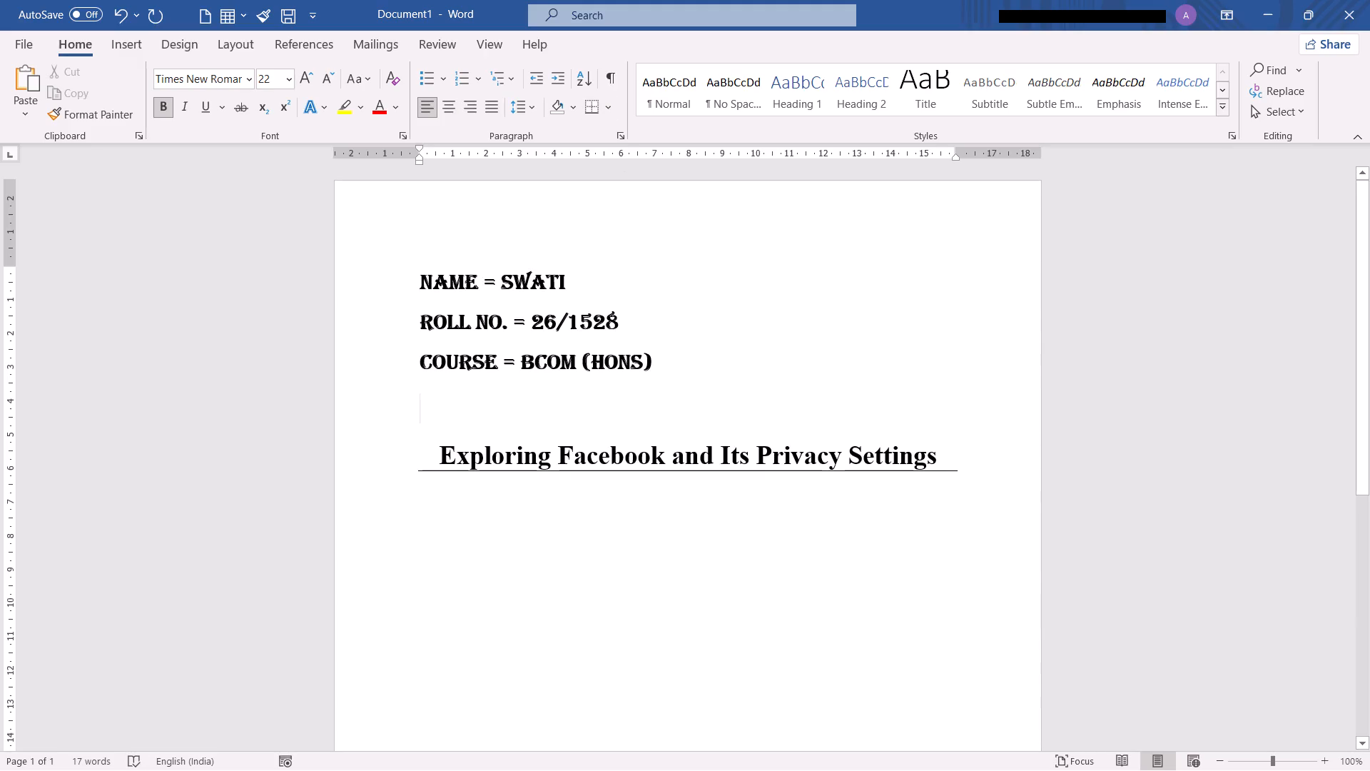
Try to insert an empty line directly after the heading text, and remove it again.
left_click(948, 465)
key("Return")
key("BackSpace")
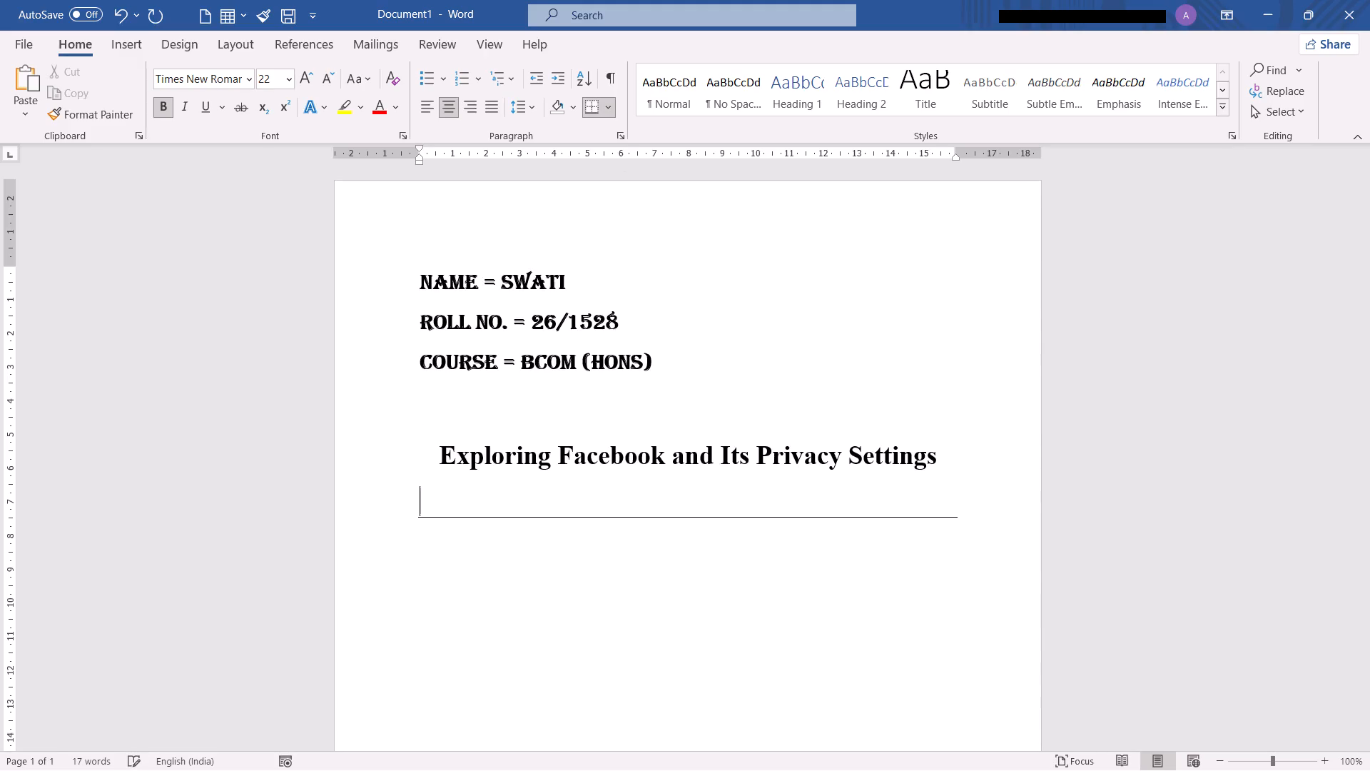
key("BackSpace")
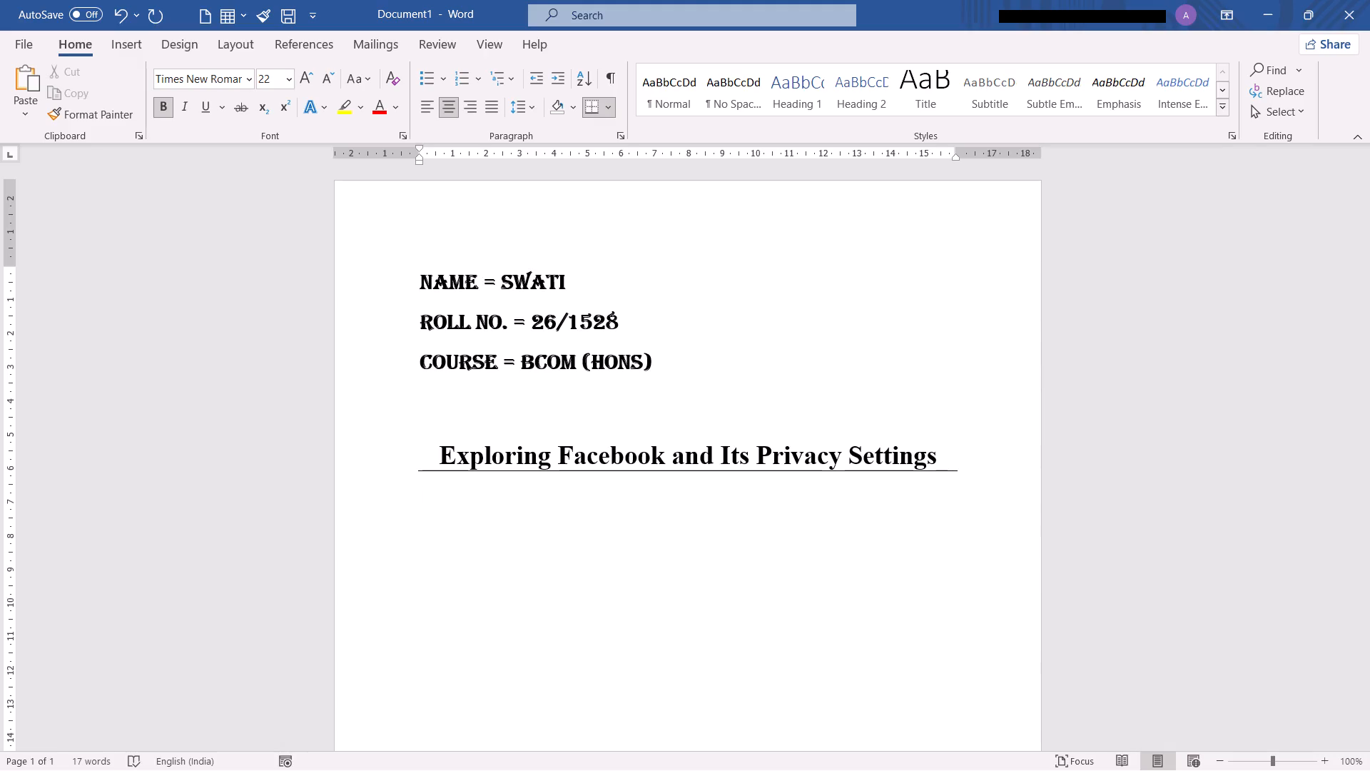
Add a new line in the body text below the bordered heading.
key("Down")
key("Return")
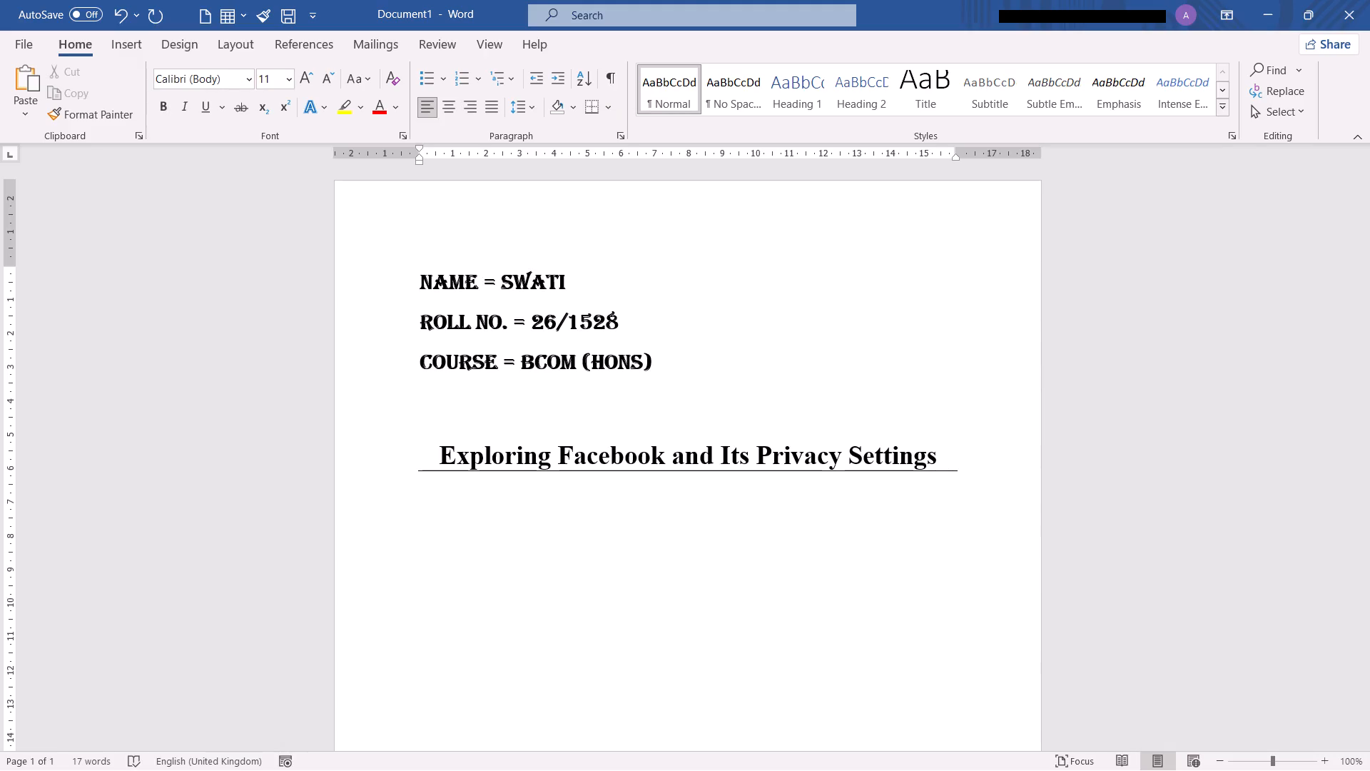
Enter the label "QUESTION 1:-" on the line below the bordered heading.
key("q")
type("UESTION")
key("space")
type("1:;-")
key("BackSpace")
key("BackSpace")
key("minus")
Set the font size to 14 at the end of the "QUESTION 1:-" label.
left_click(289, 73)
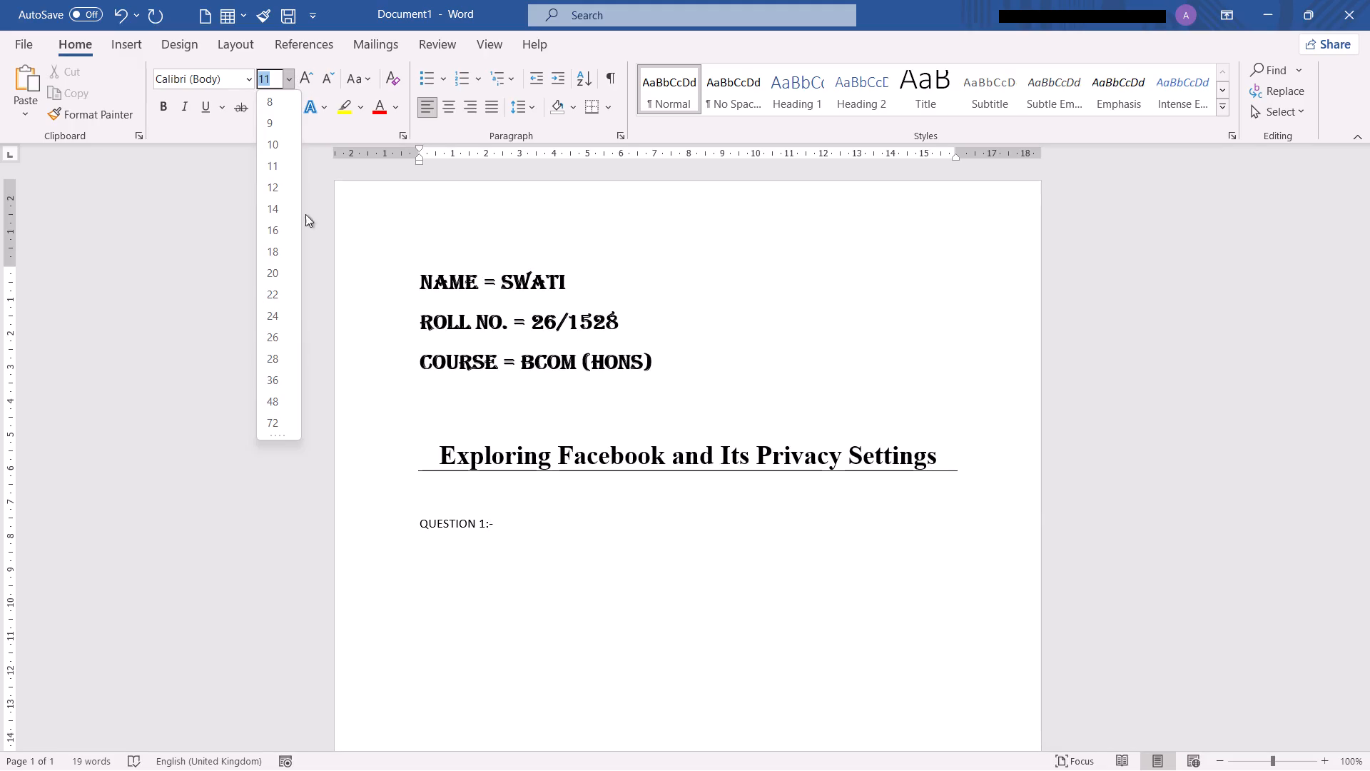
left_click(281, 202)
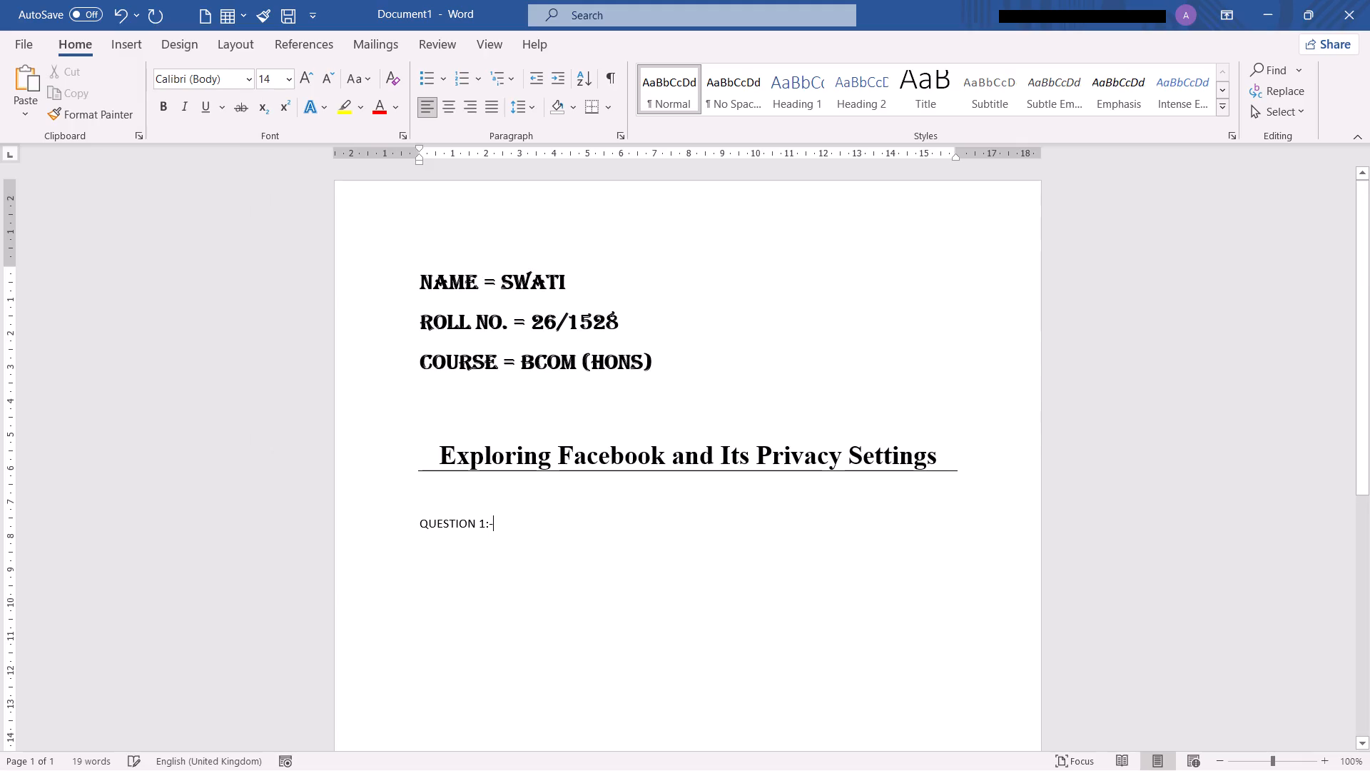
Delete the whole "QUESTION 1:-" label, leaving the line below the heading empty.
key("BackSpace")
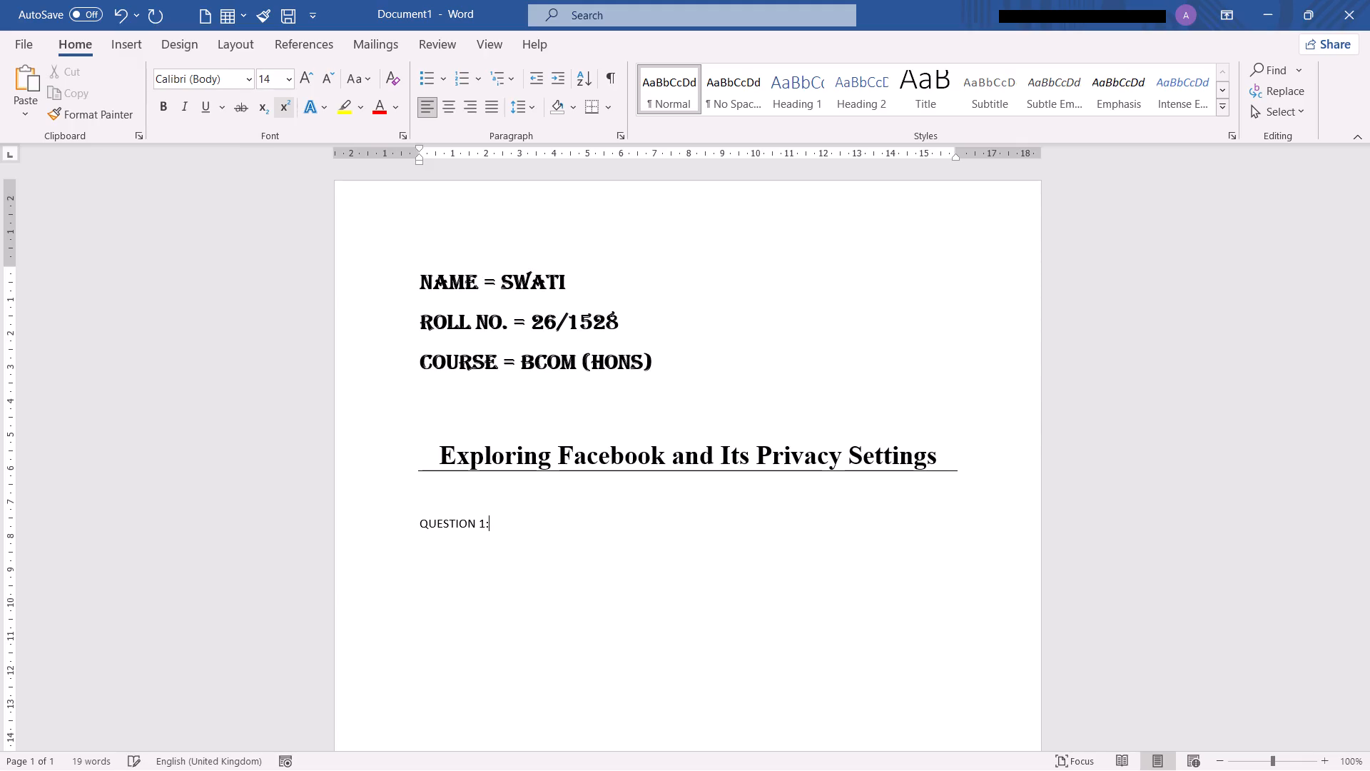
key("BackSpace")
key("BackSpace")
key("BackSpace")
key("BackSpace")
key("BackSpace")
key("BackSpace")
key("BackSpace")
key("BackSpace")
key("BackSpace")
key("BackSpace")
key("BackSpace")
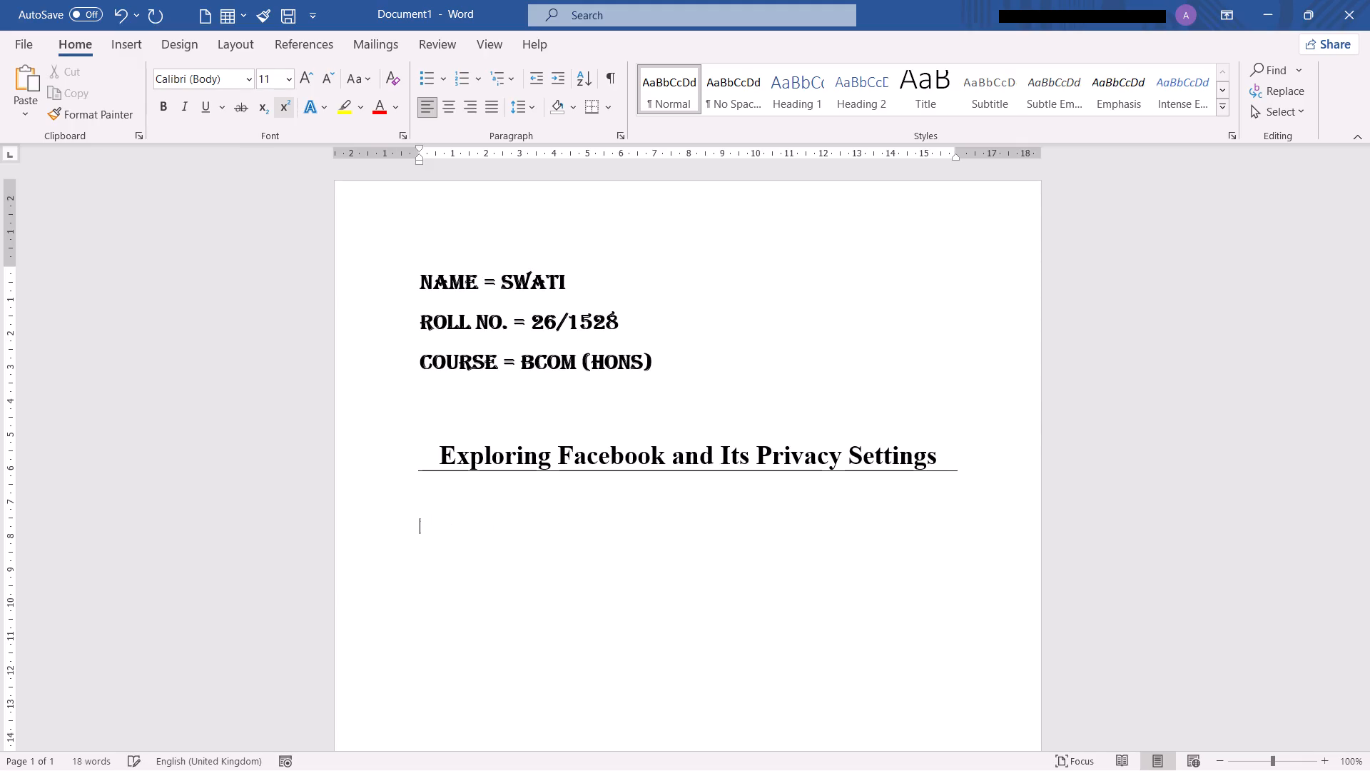
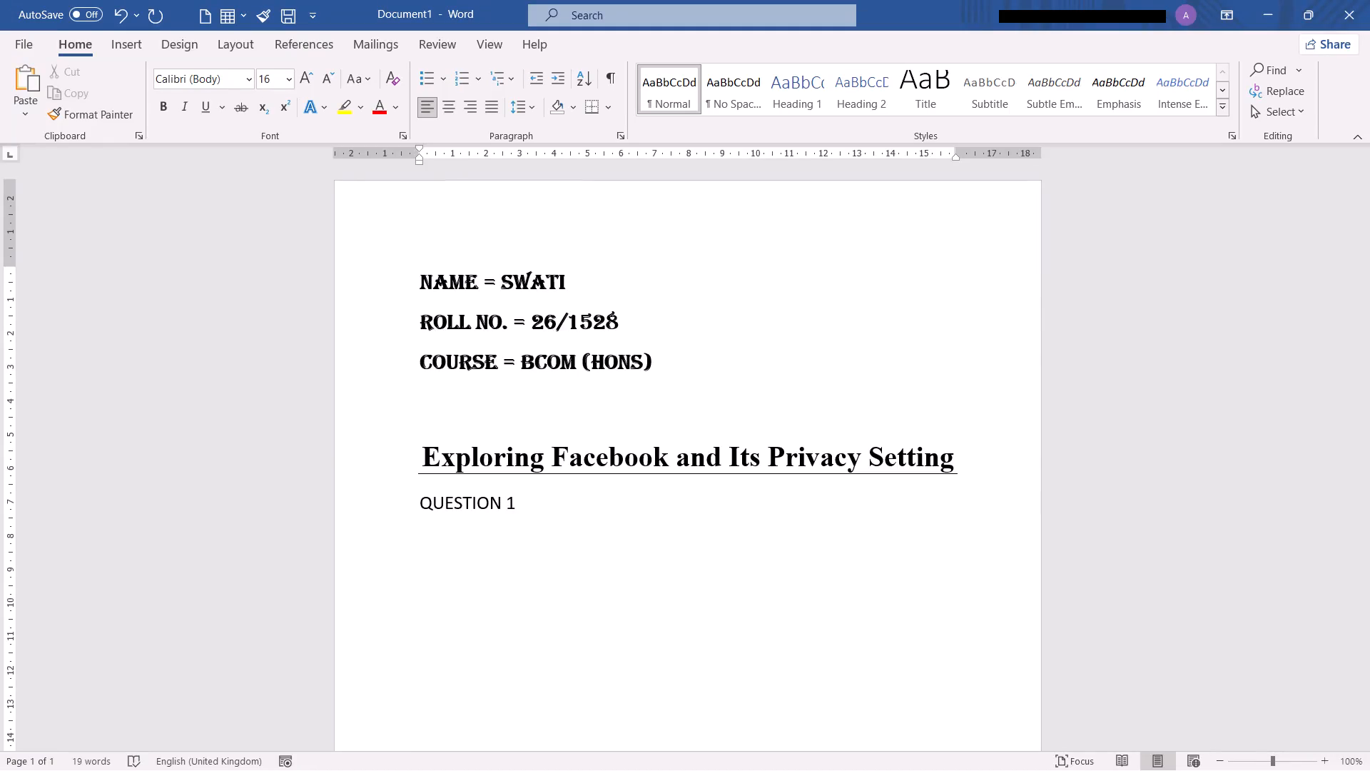
Add the separator ":-" and a space after "QUESTION 1".
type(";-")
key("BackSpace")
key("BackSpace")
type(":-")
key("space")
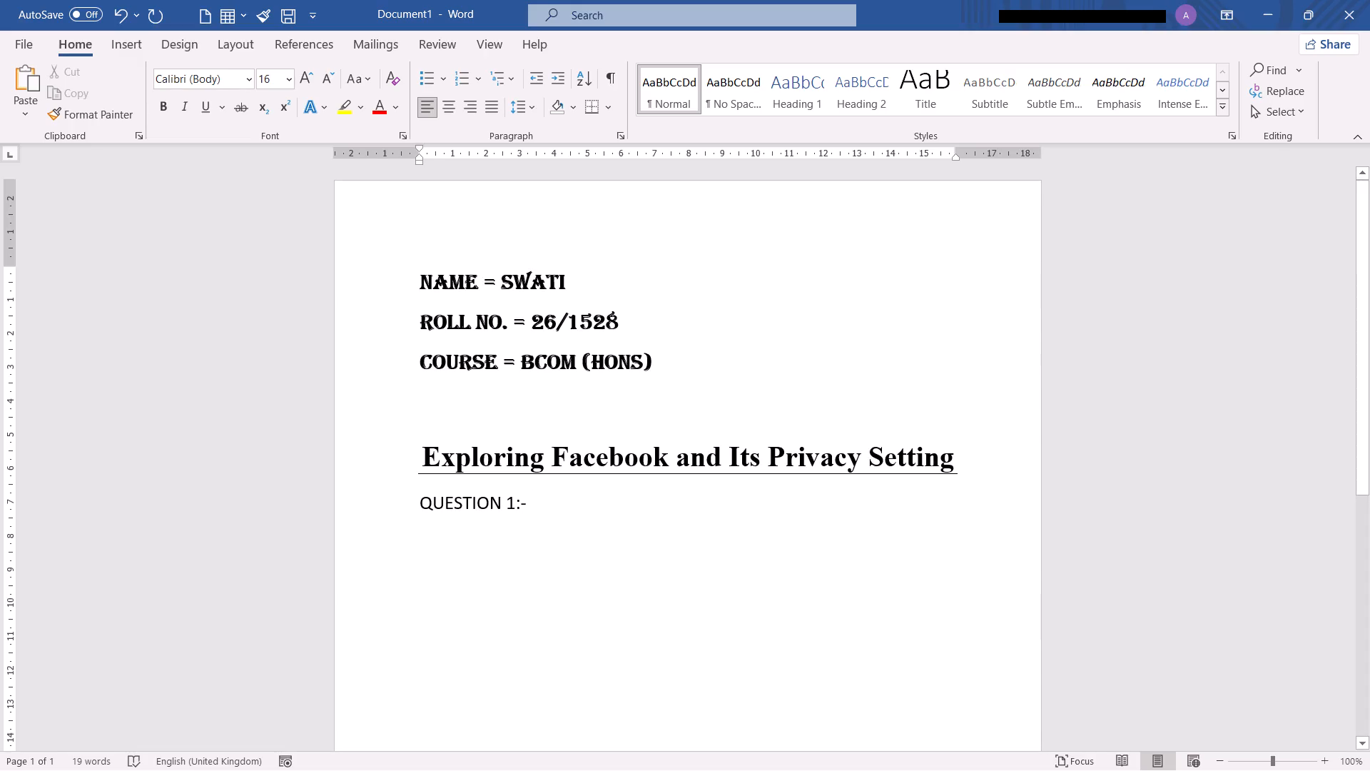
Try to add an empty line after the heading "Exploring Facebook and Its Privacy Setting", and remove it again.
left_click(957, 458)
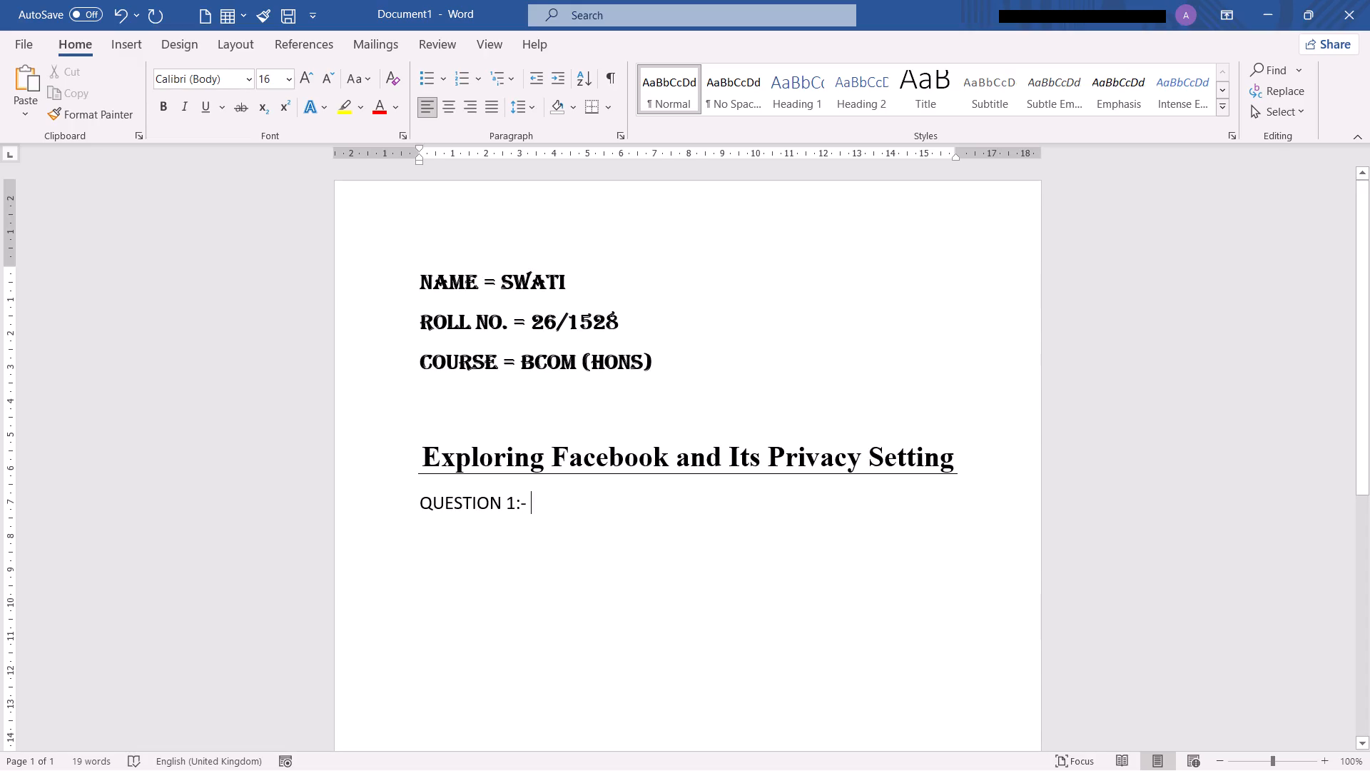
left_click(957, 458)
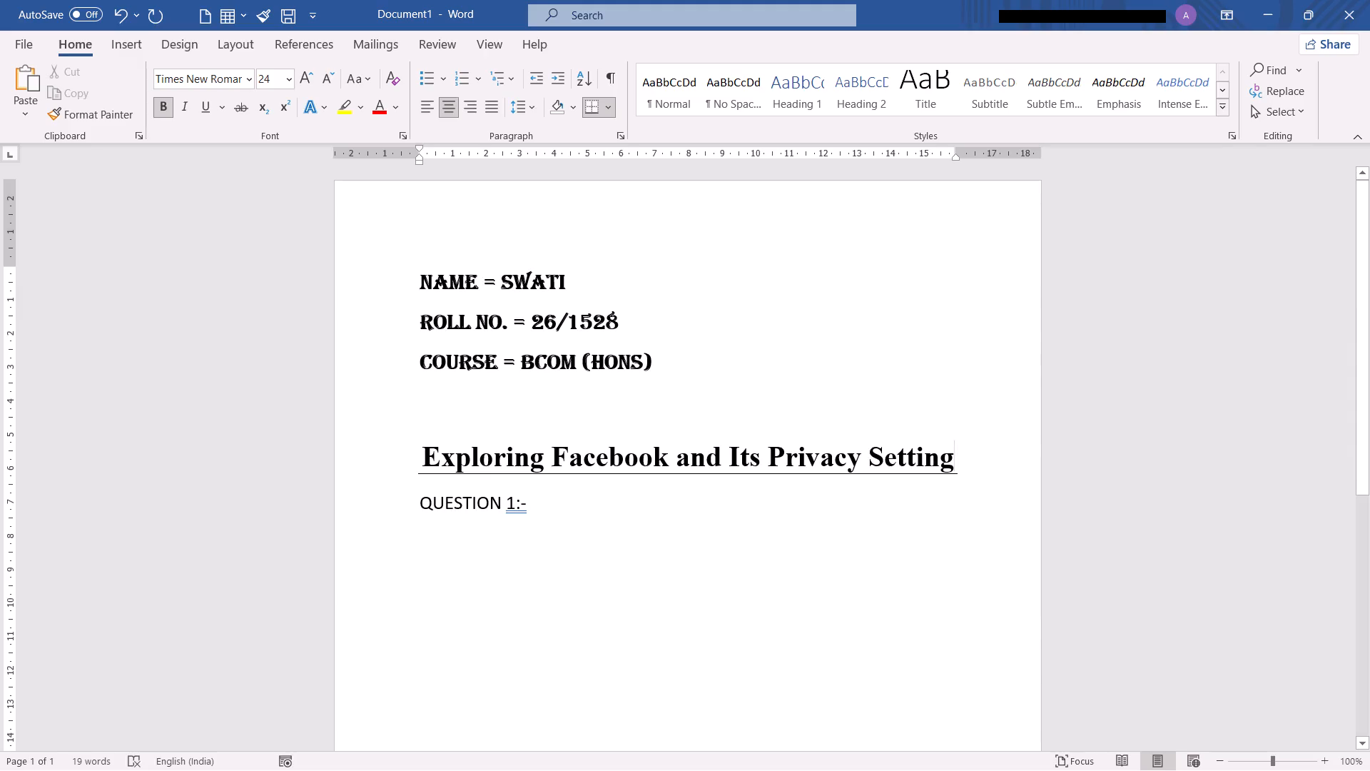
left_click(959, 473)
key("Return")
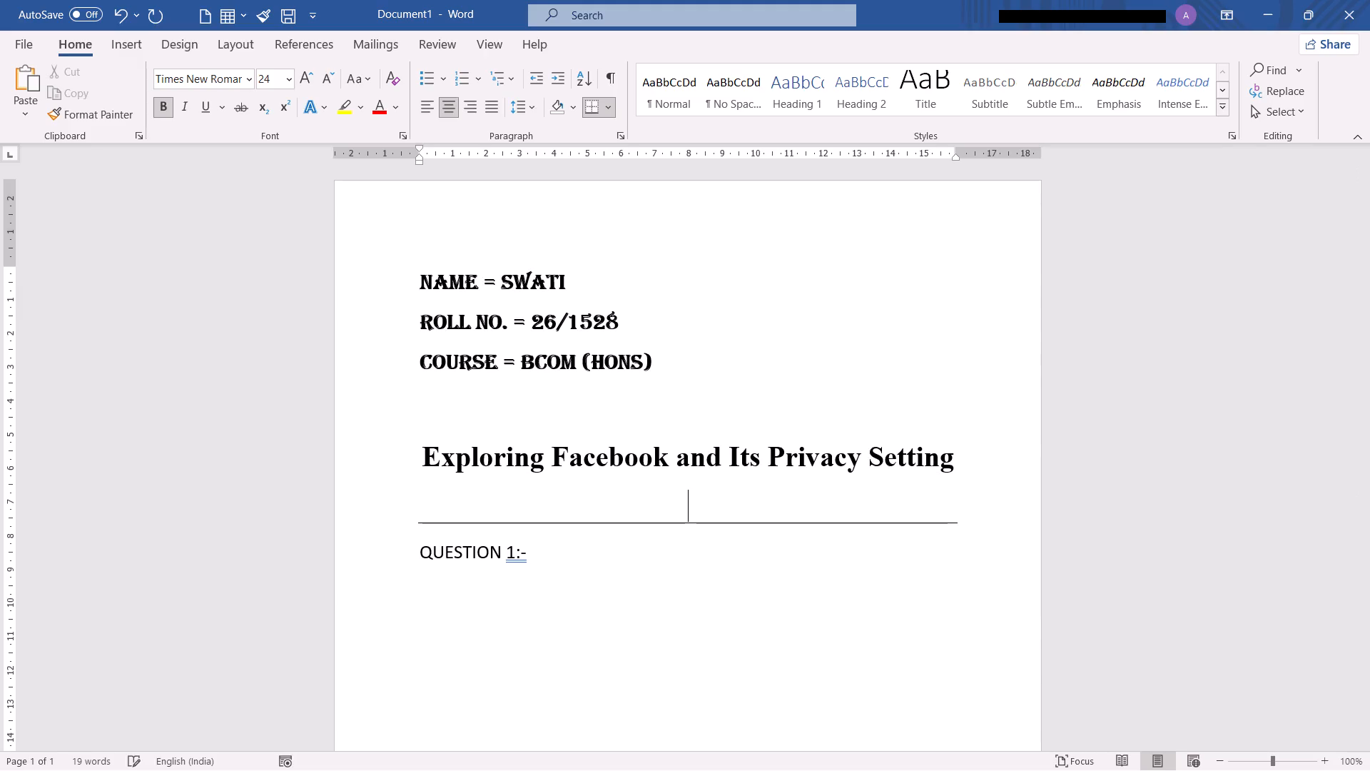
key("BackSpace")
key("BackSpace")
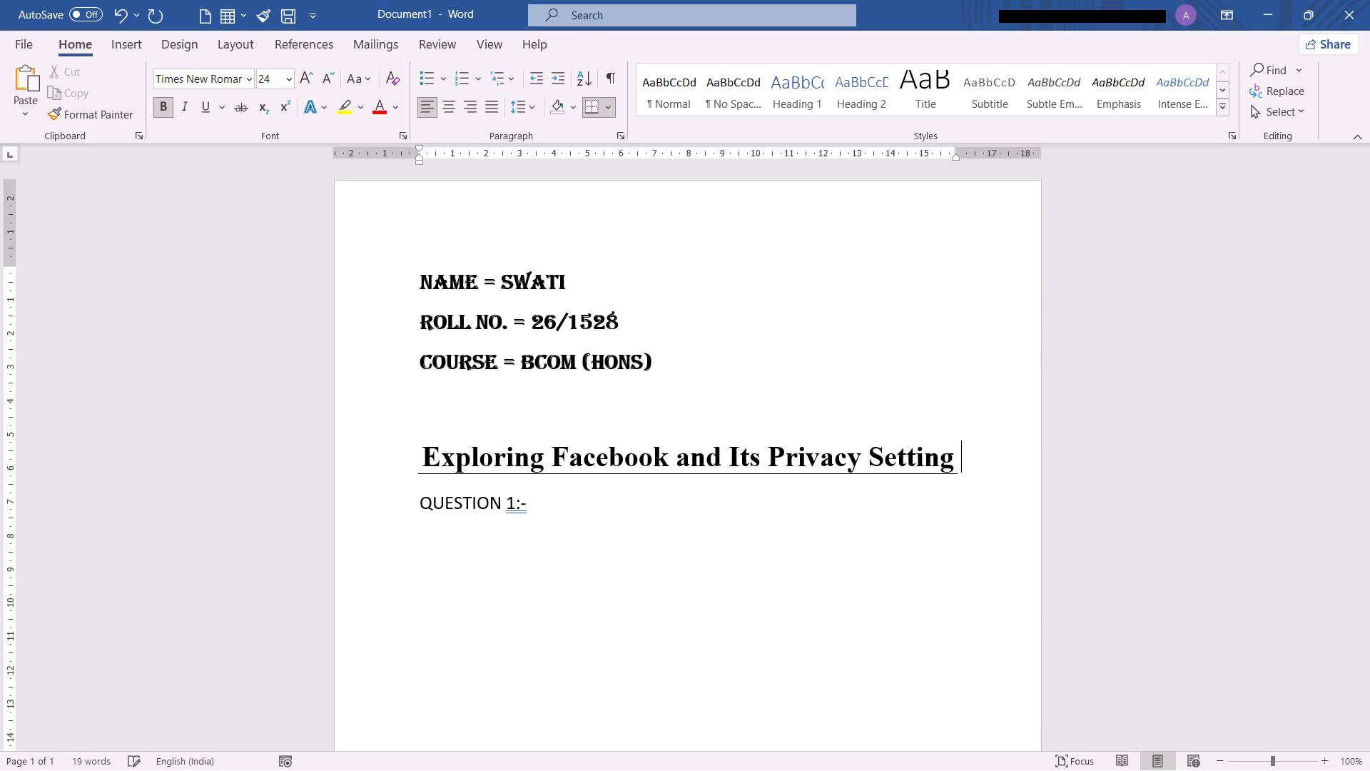
Insert an empty line between the bordered heading and the "QUESTION 1" line.
left_click(417, 503)
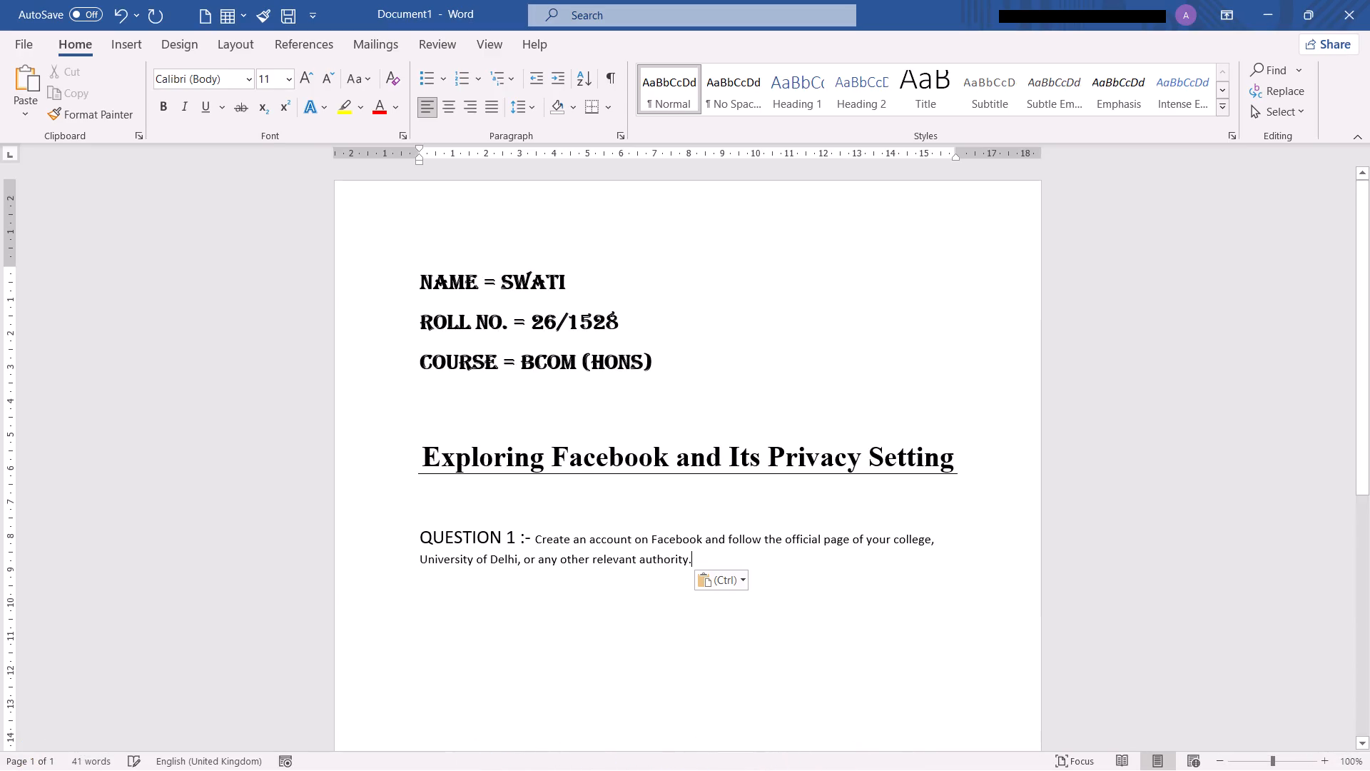
Set the Question 1 sentence, from "Create an account on Facebook" to "relevant authority.", to font size 16.
left_click_drag(537, 539, 702, 566)
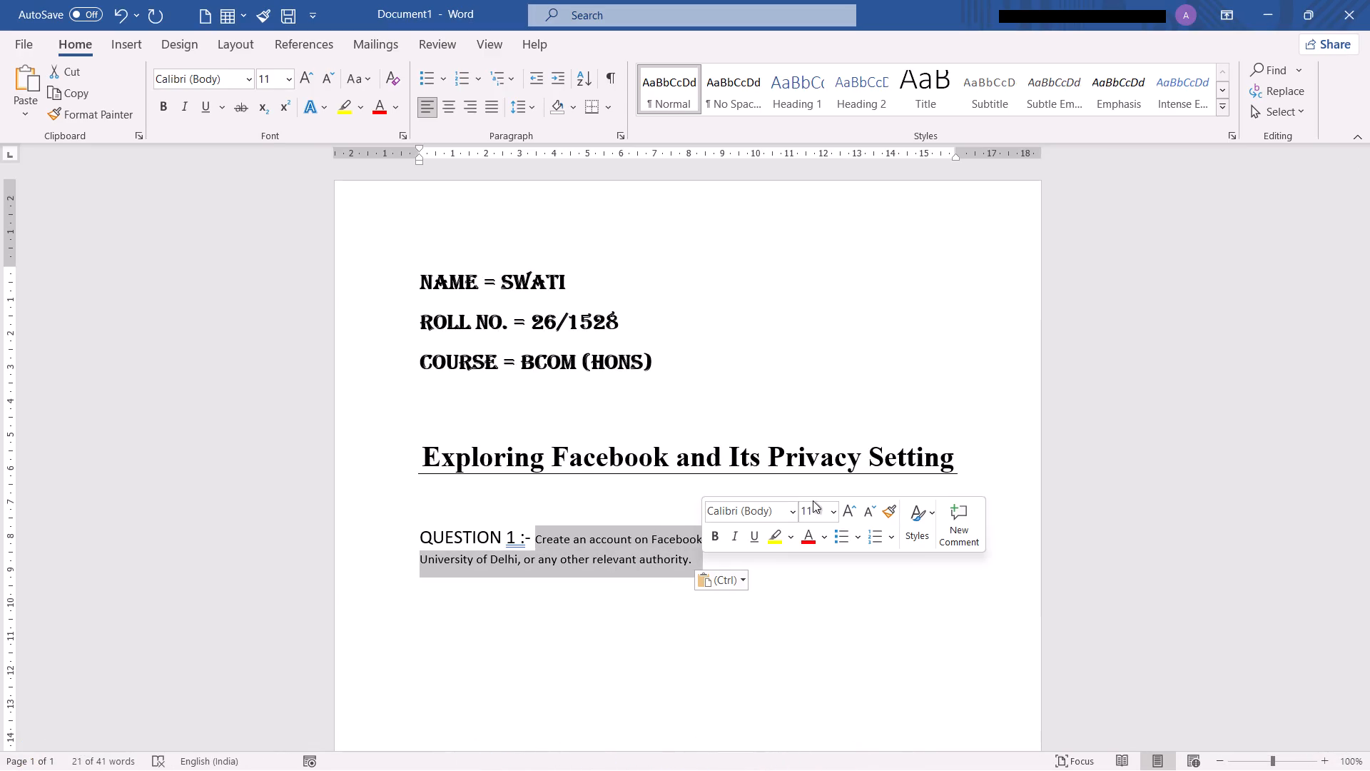
left_click(834, 513)
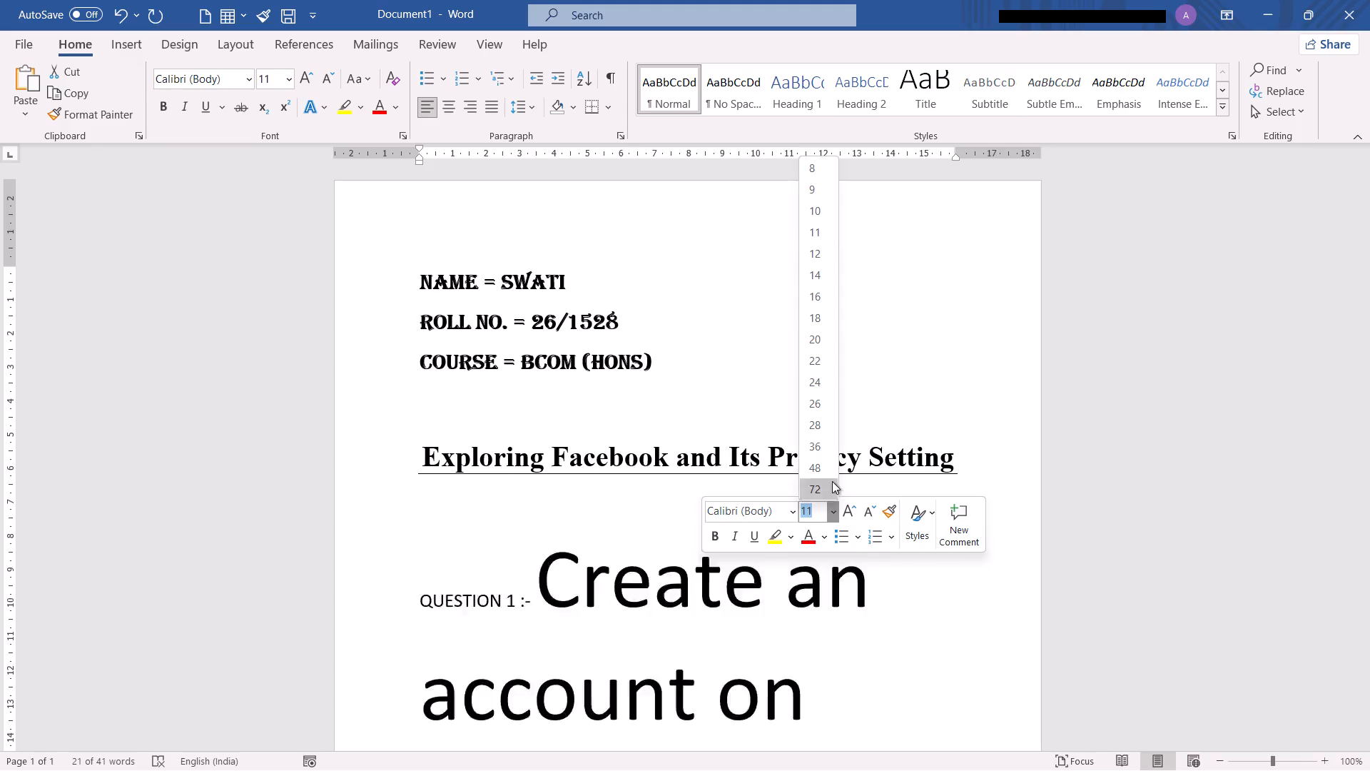
left_click(820, 296)
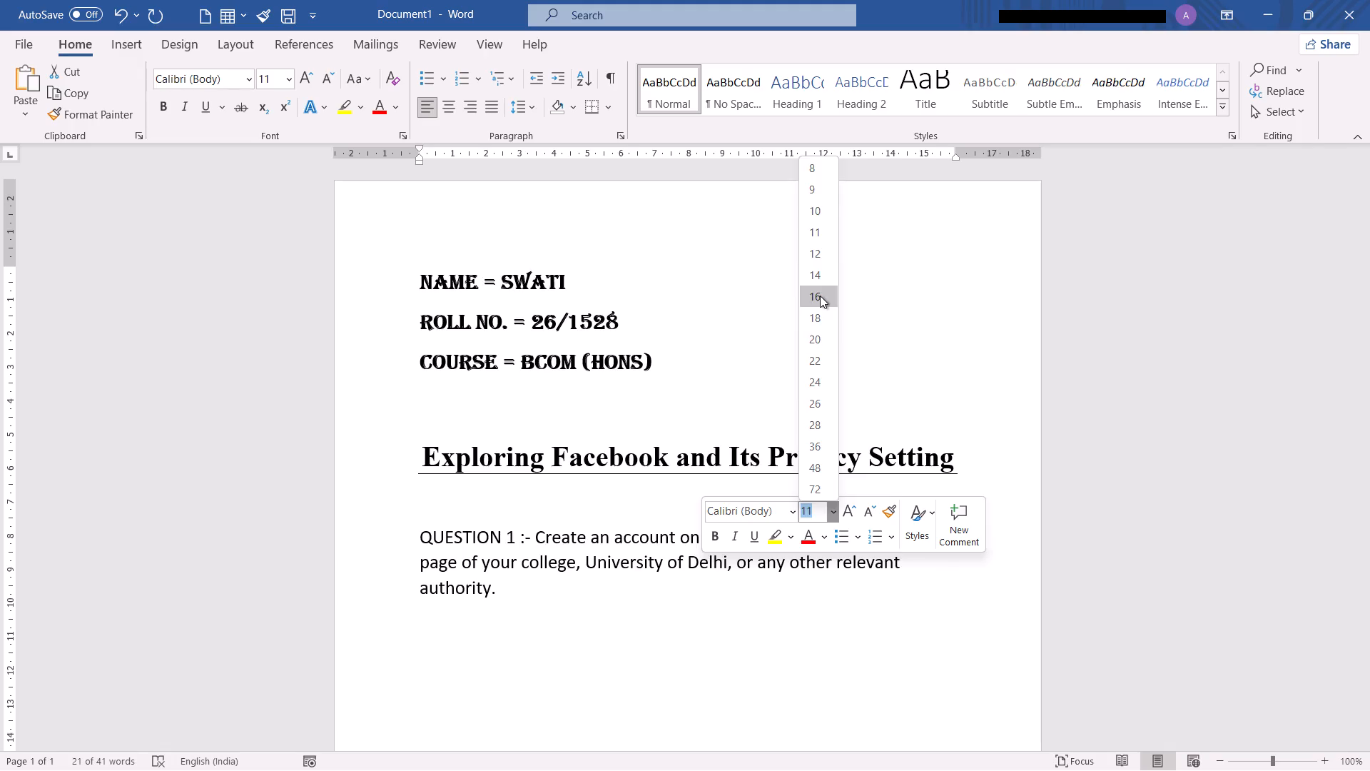
left_click(550, 655)
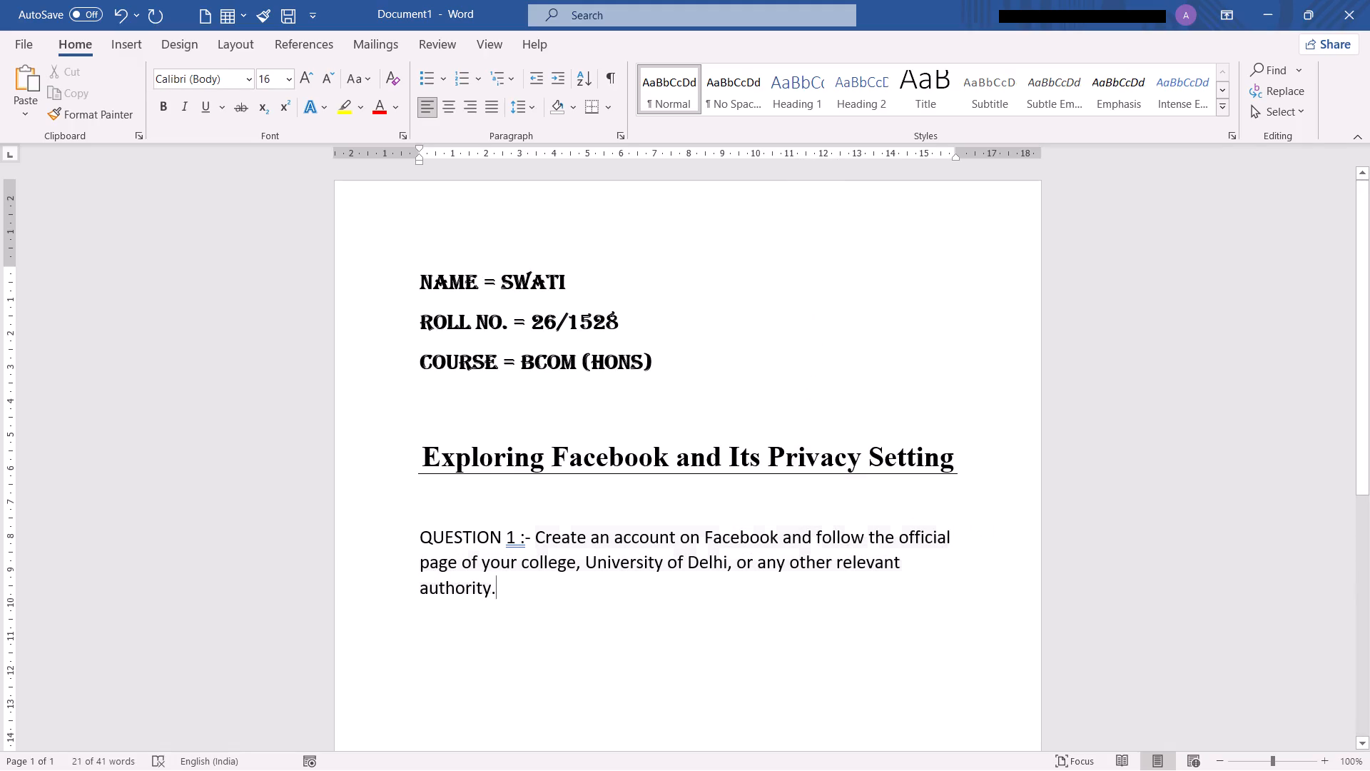
Make the label "QUESTION 1 :-" bold.
left_click_drag(422, 536, 509, 535)
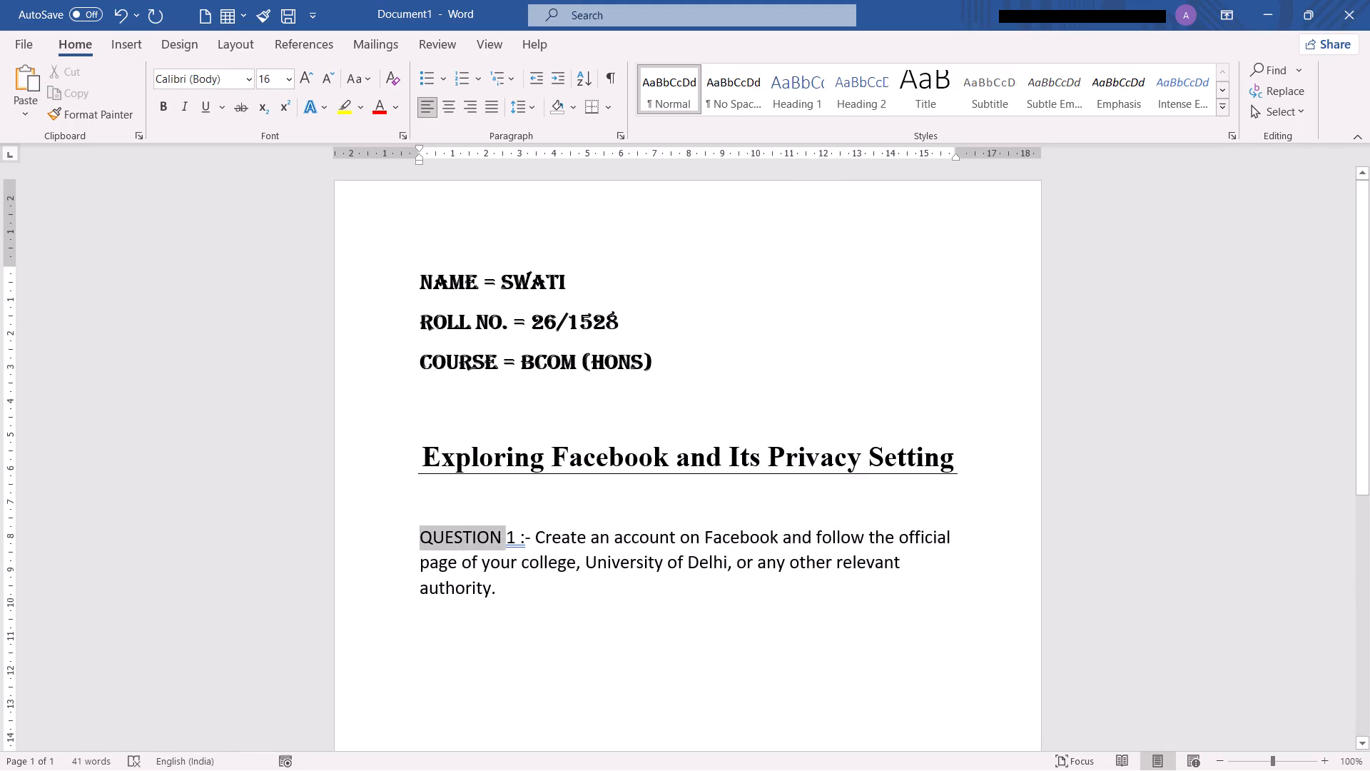
left_click_drag(509, 535, 524, 537)
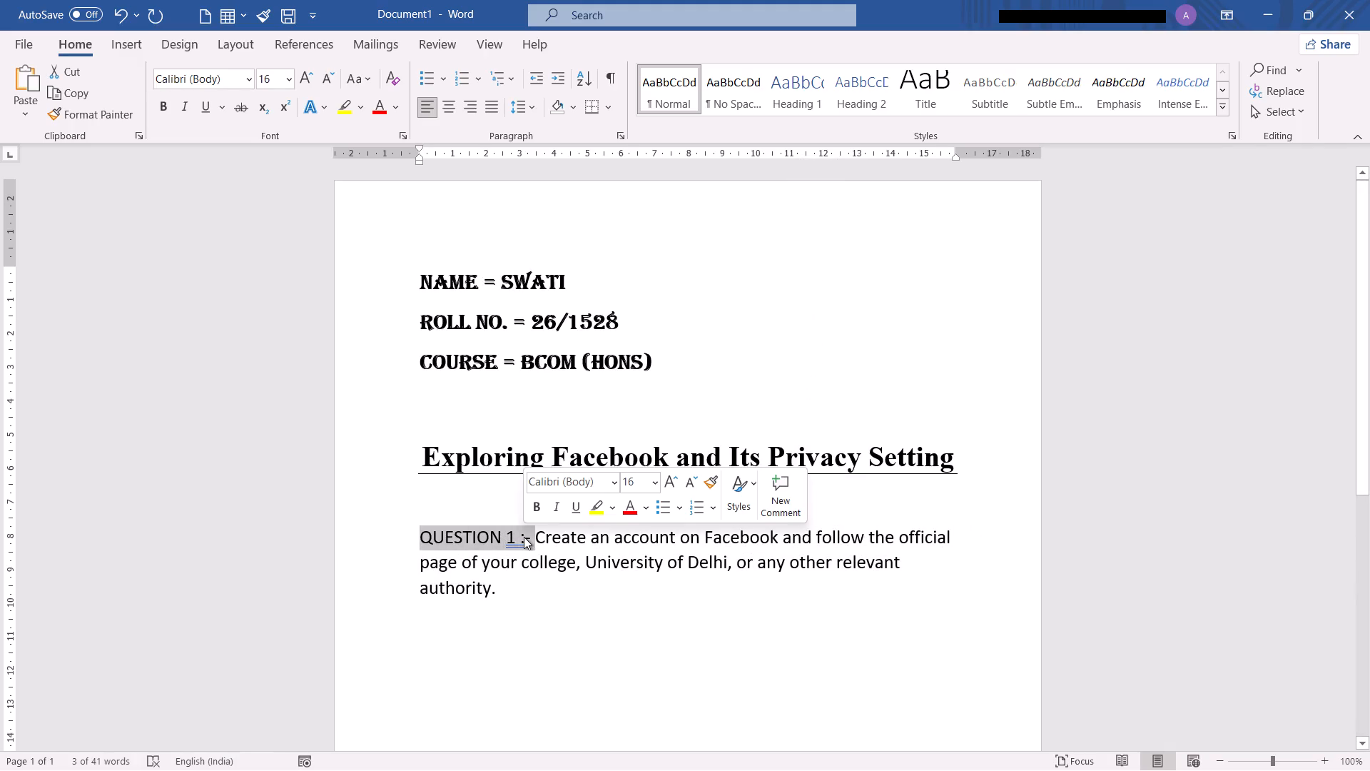
left_click(538, 509)
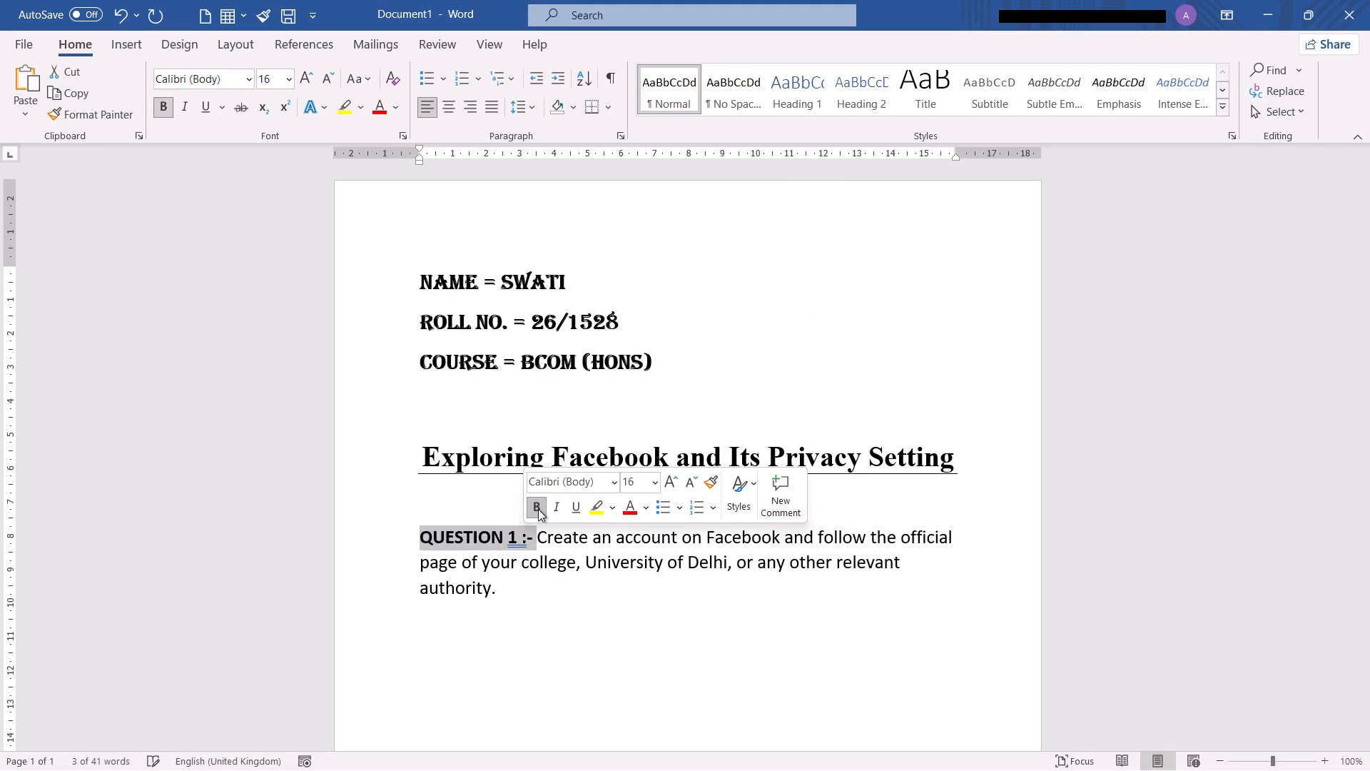
Replace the full stop ending the Question 1 text with a space and a question mark, and add two new lines below it.
left_click(504, 600)
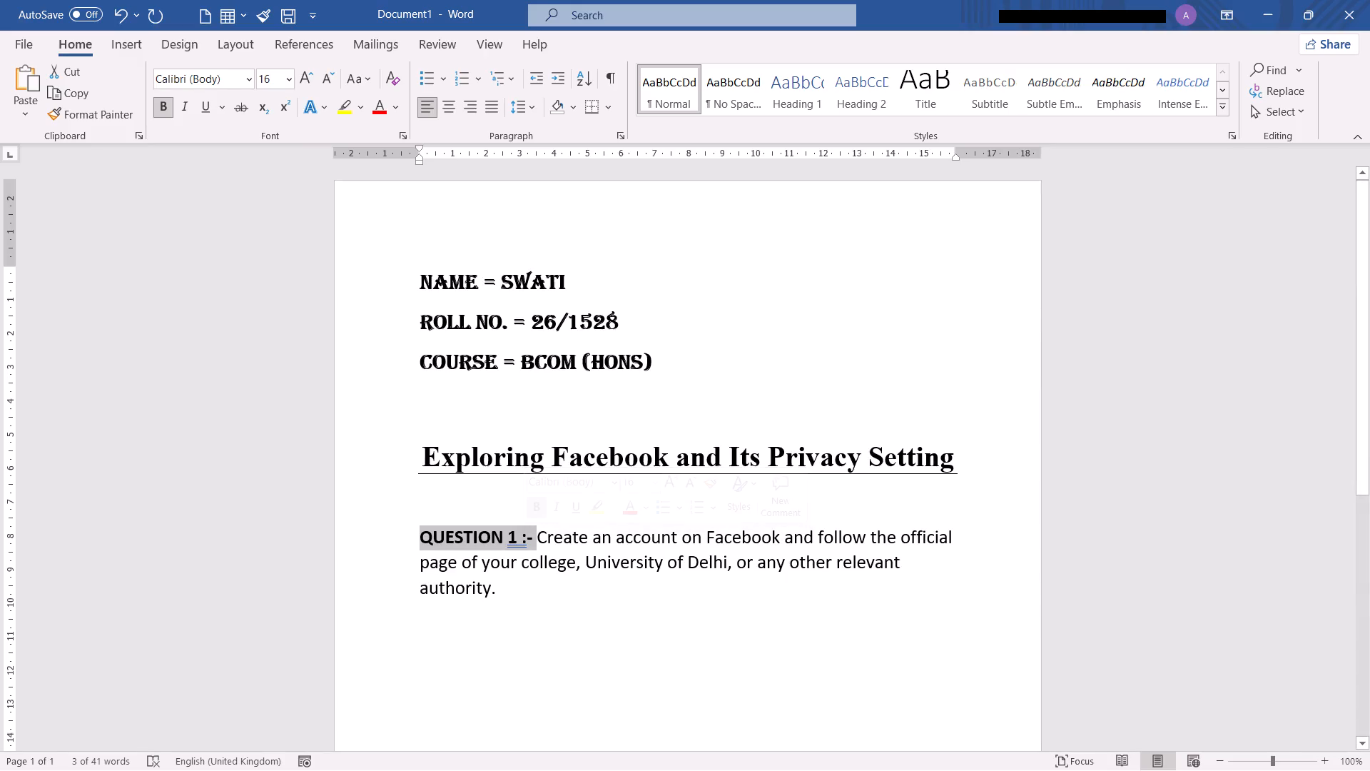
key("BackSpace")
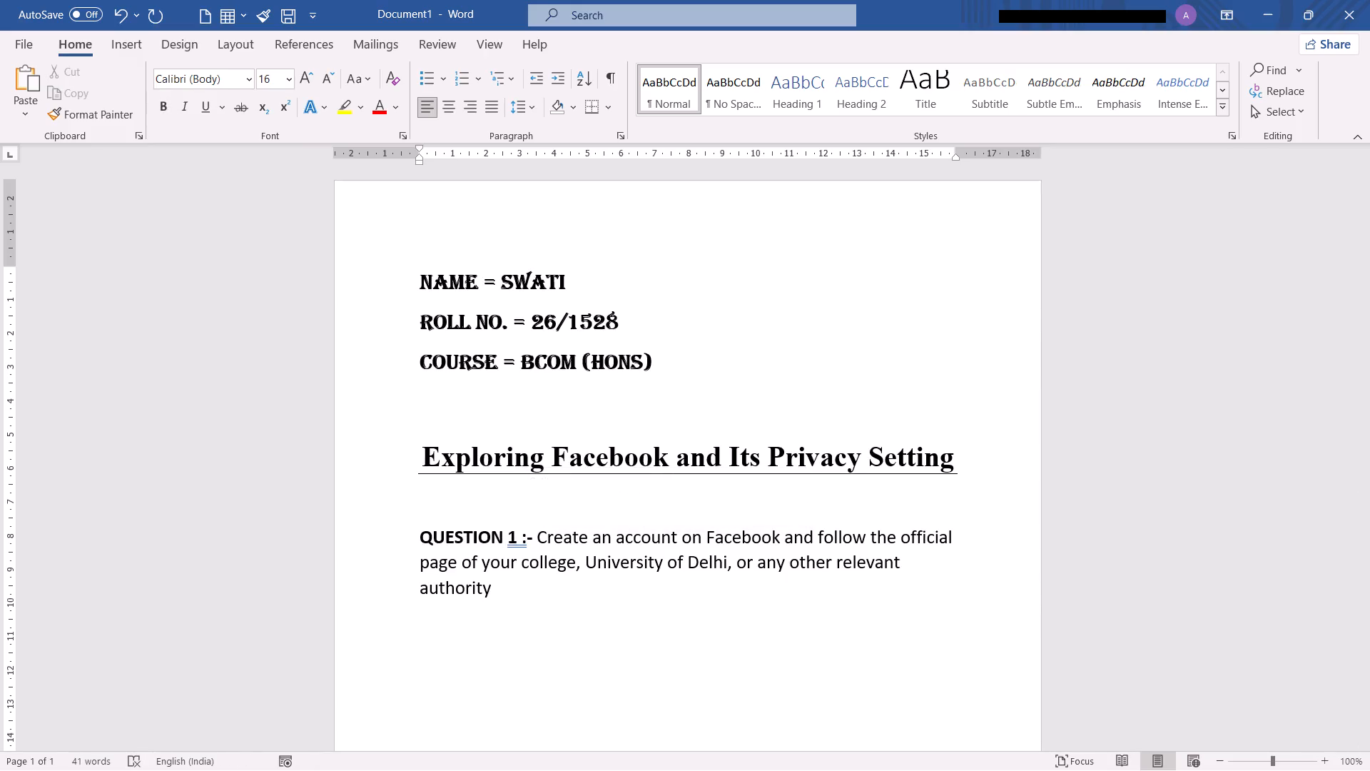
key("shift+question")
key("Left")
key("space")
key("Right")
key("Right")
key("Return")
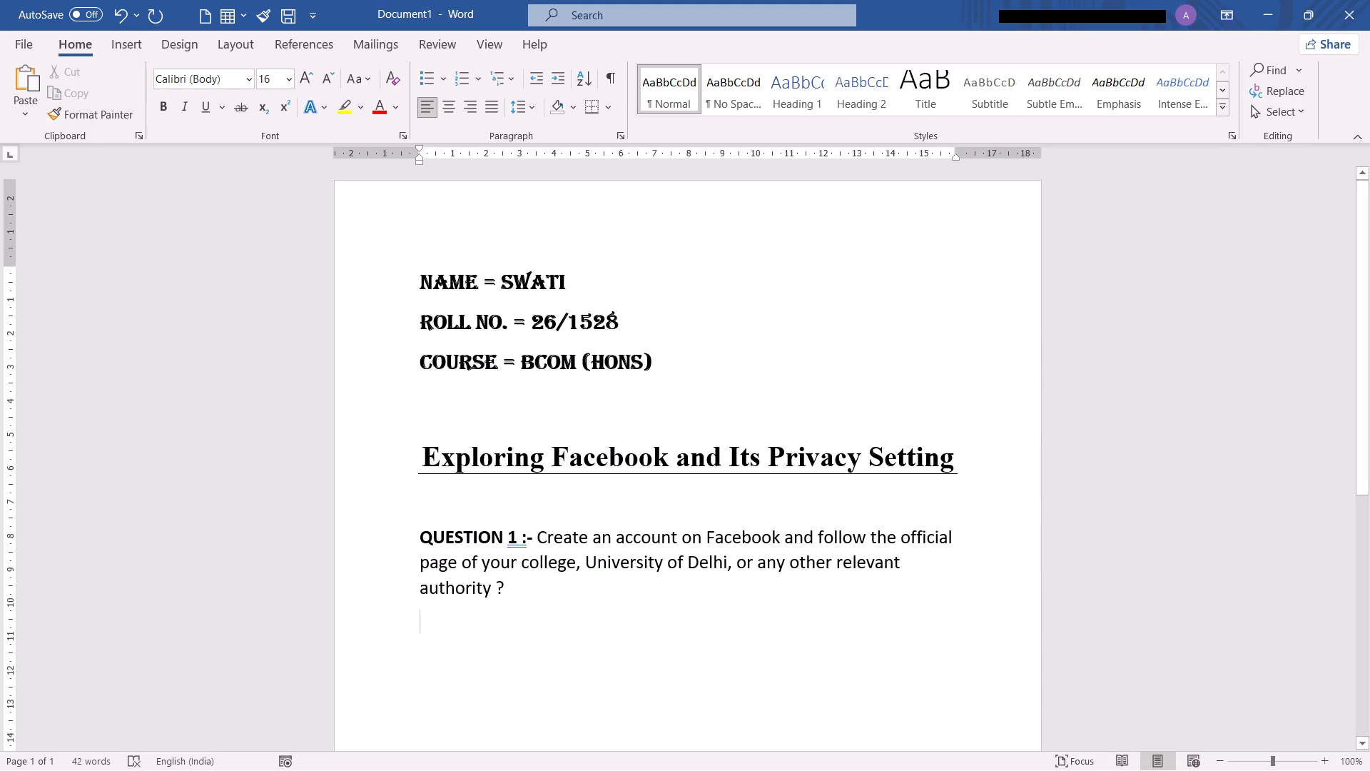
key("Return")
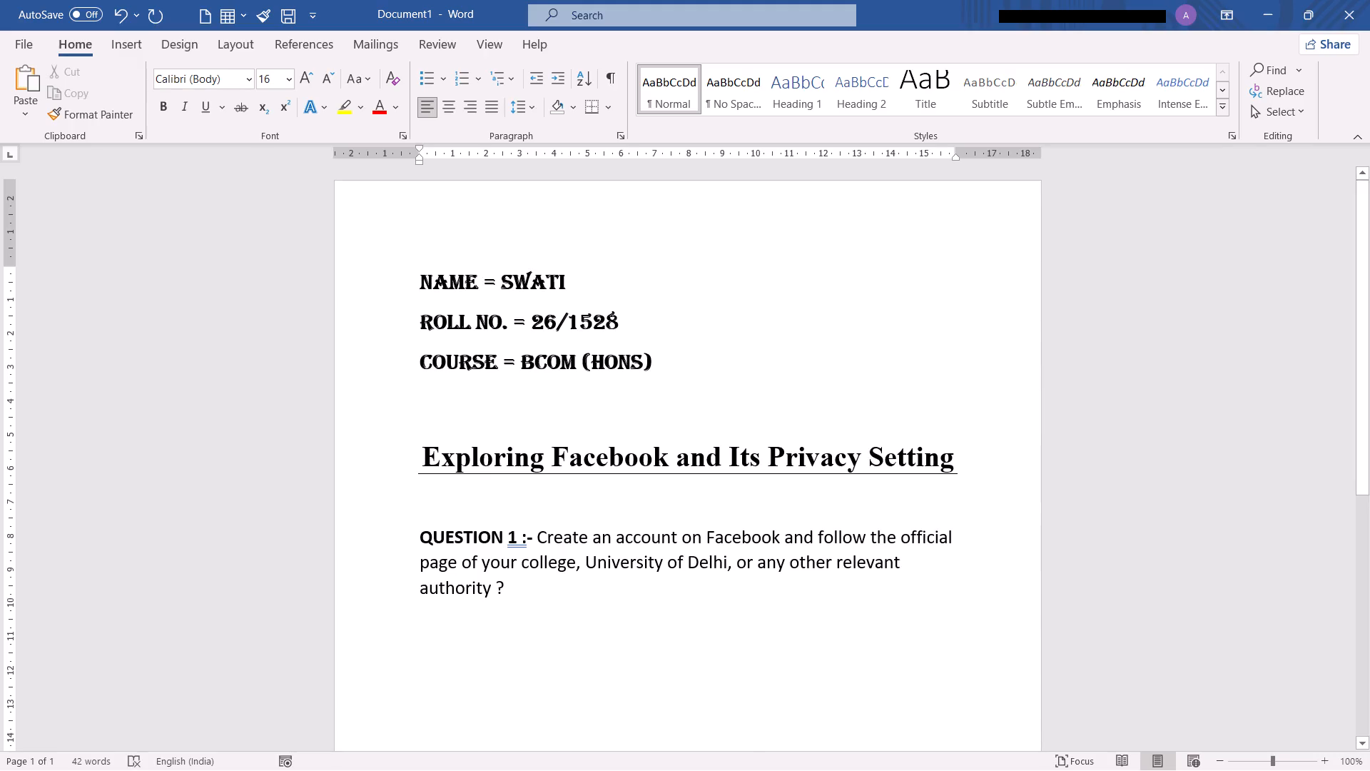
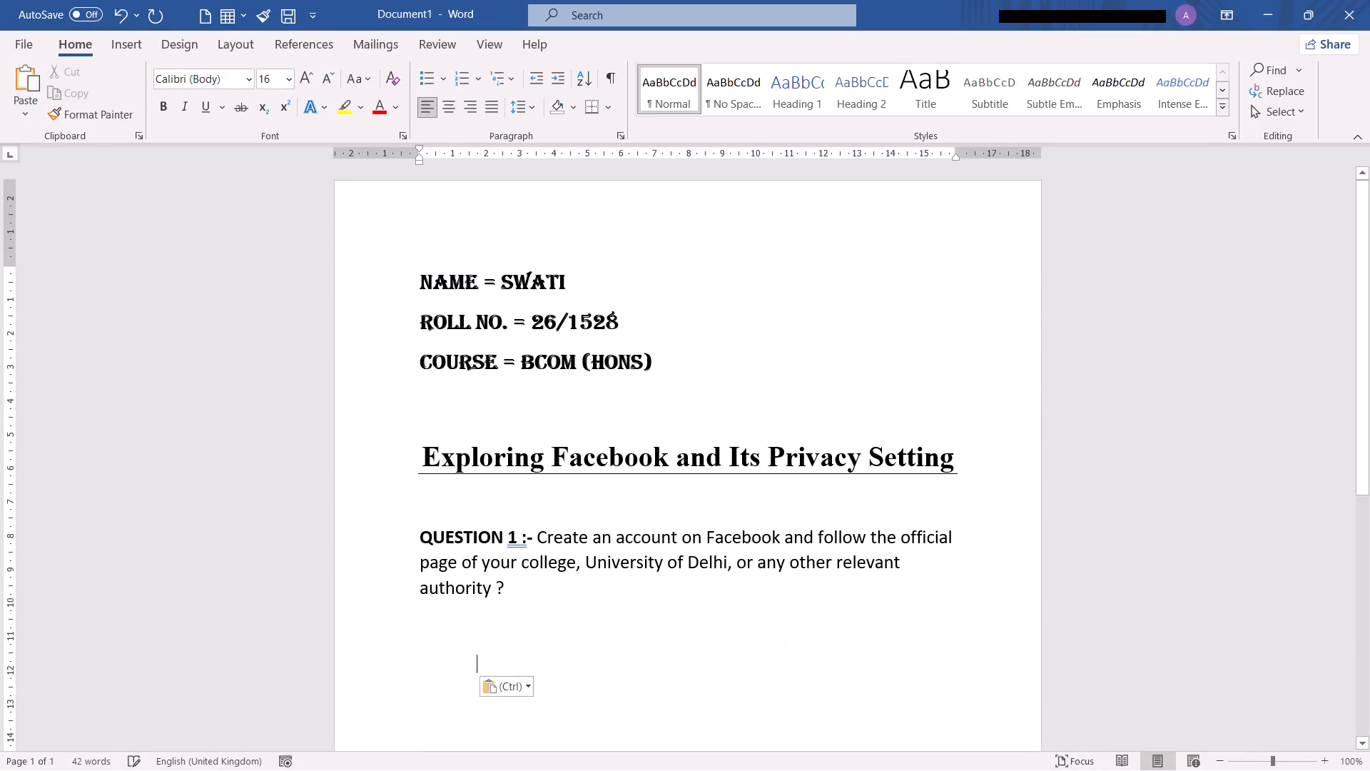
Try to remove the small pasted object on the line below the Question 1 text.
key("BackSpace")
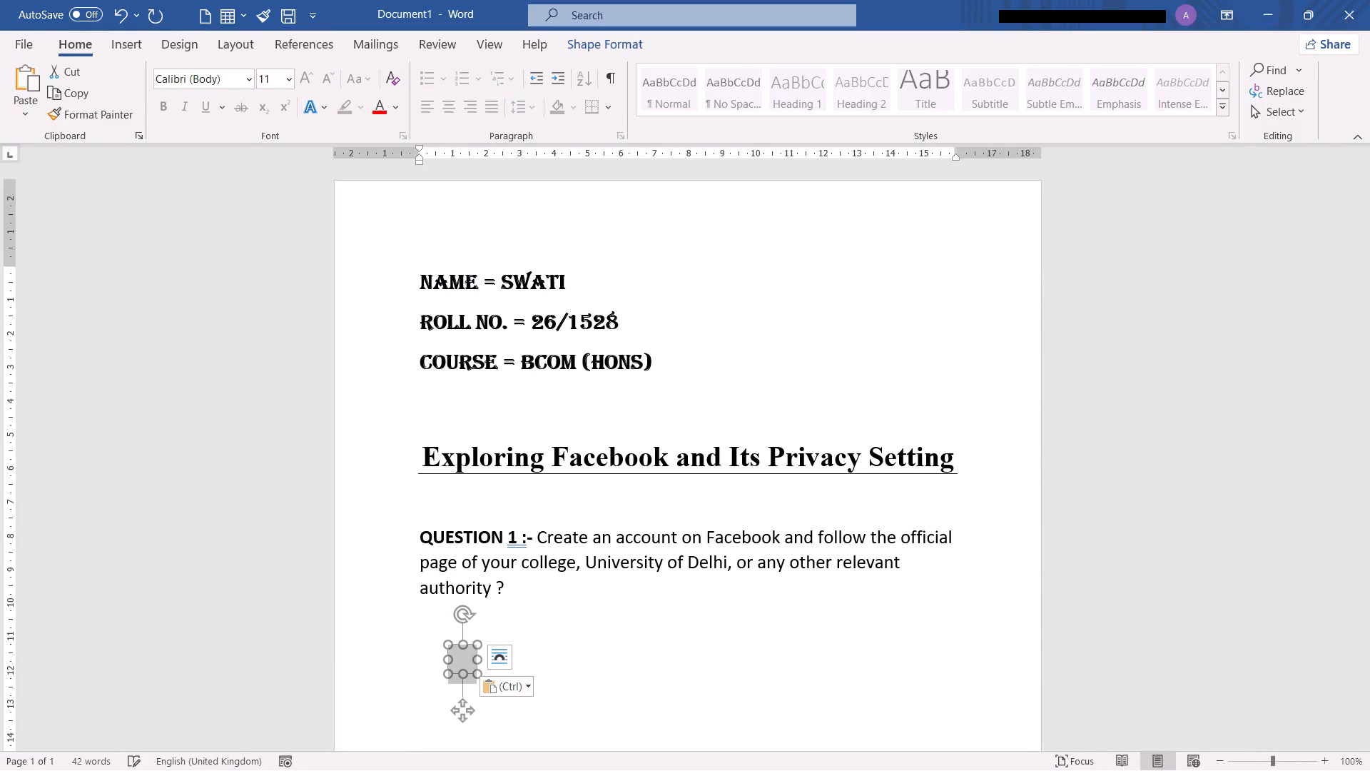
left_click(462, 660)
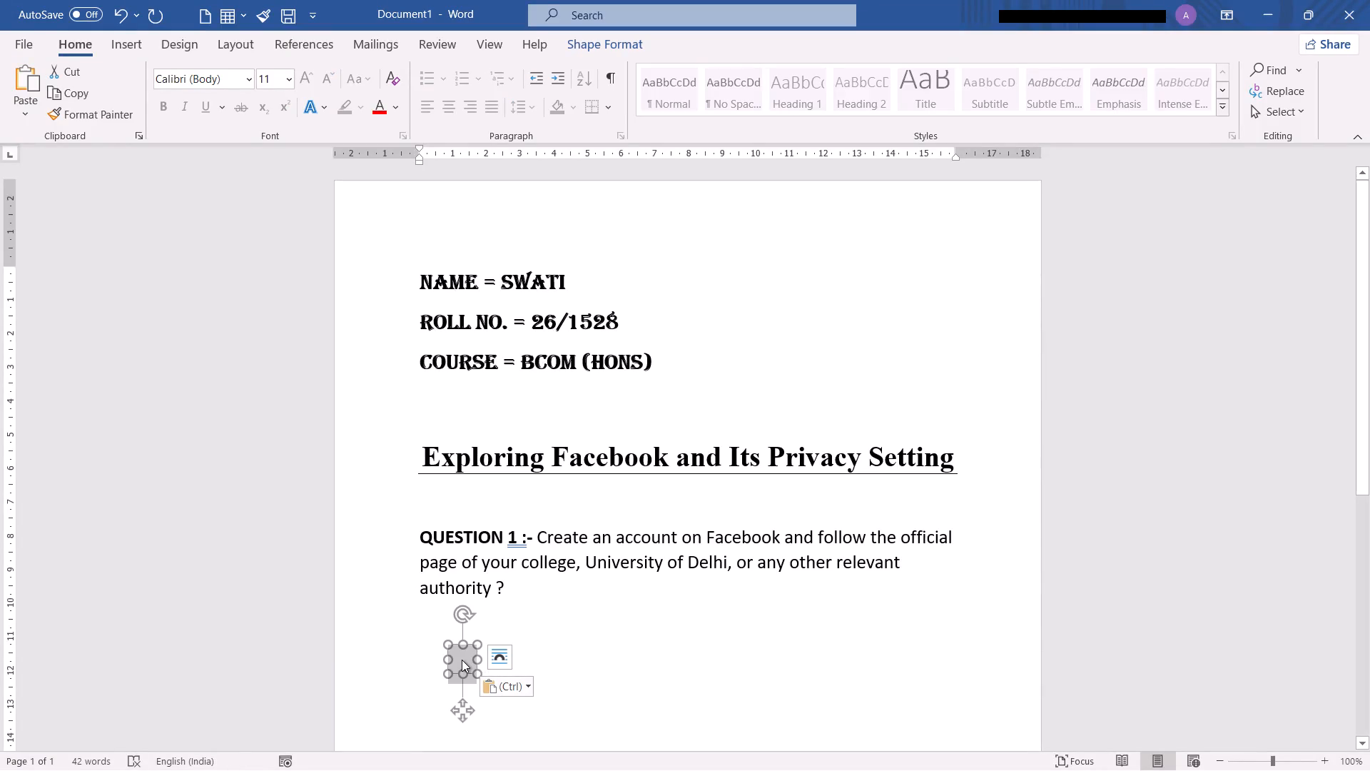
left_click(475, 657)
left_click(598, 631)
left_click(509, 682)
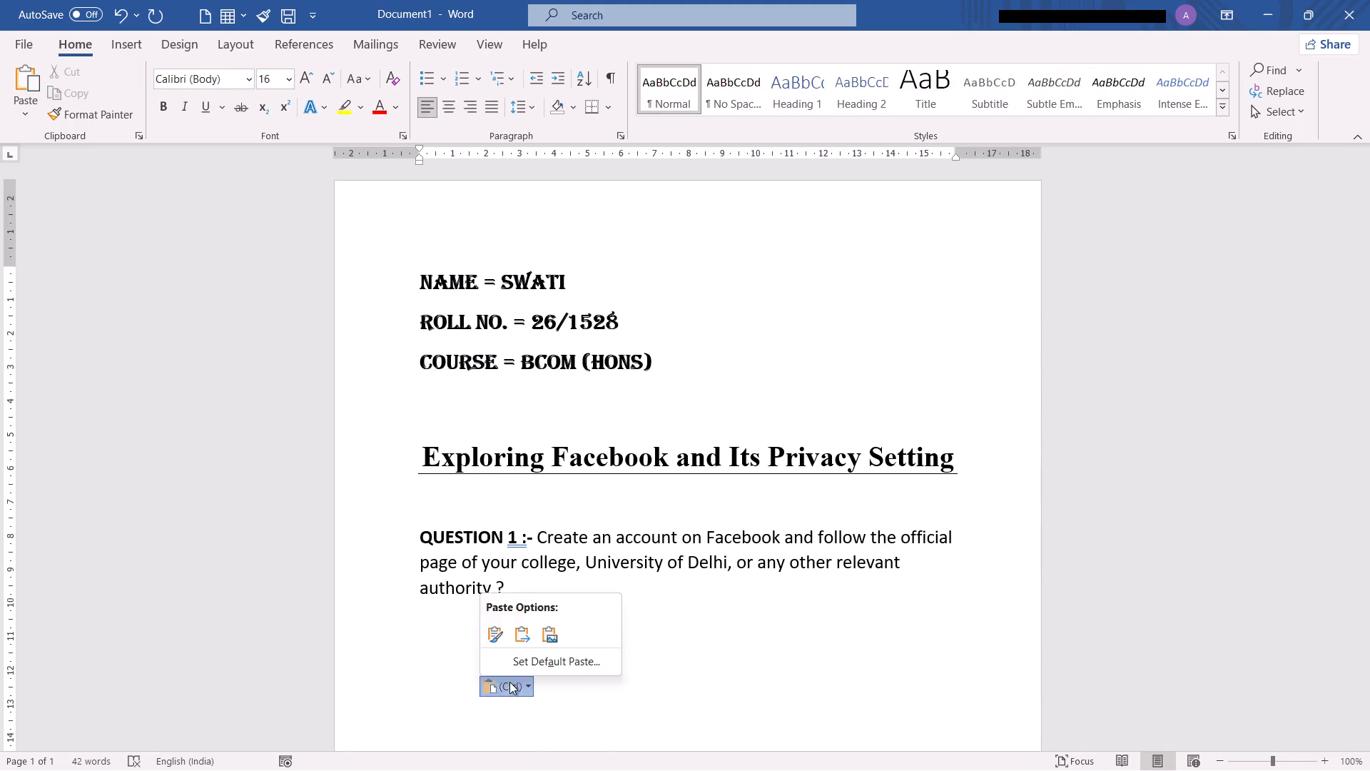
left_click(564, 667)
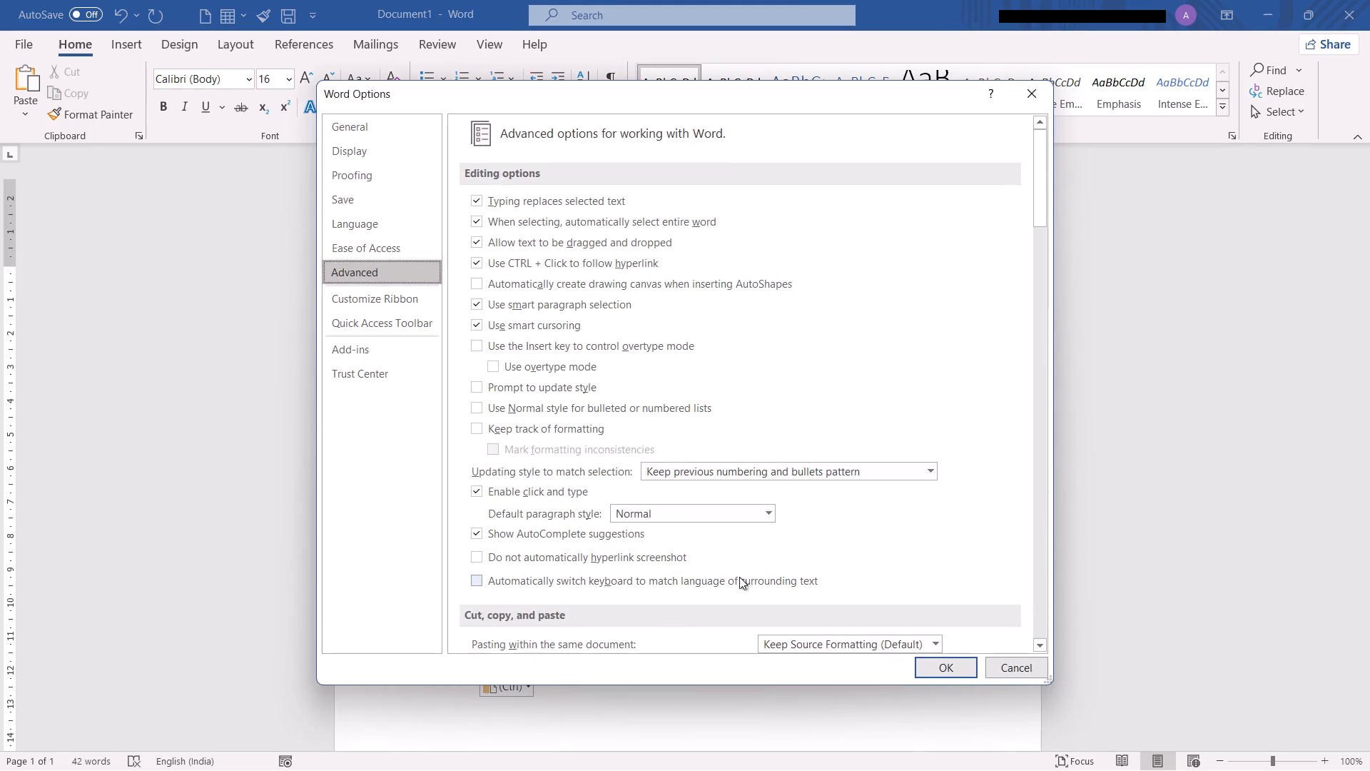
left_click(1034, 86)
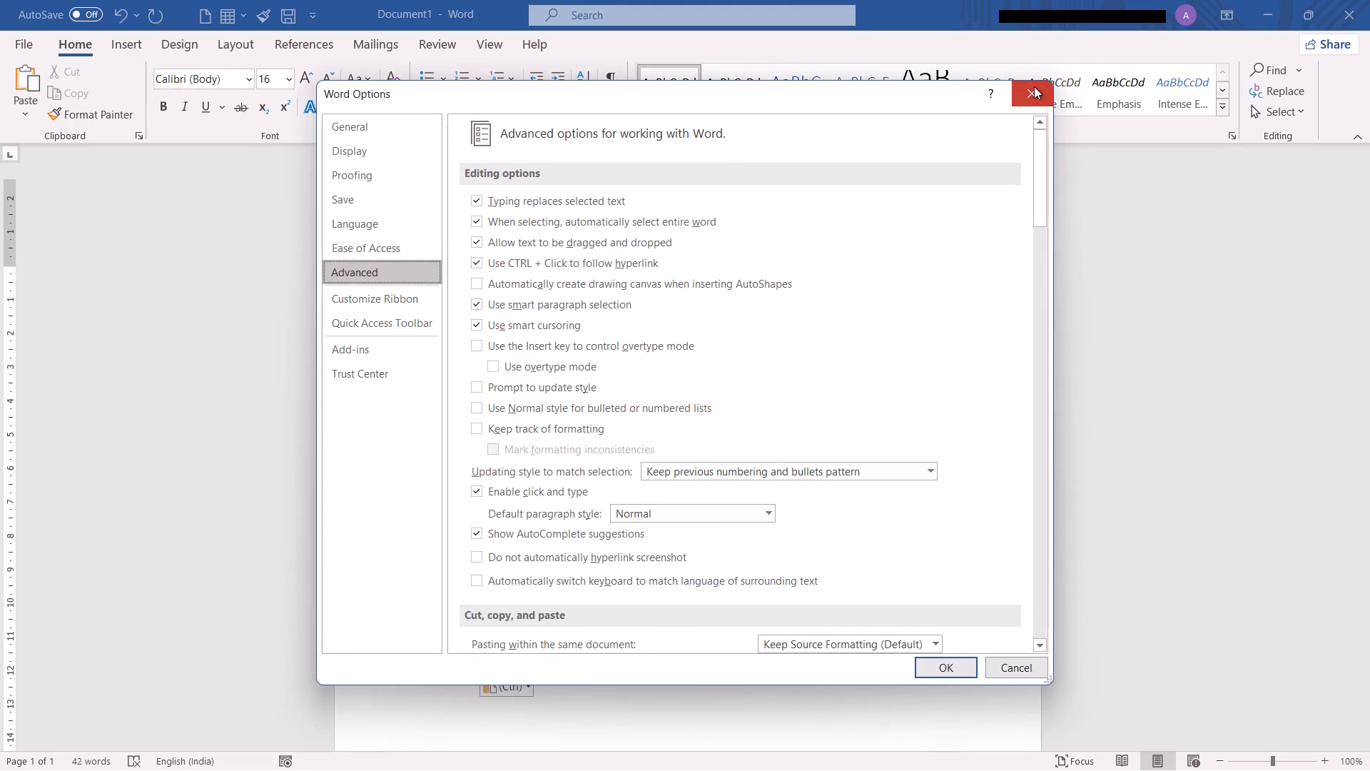
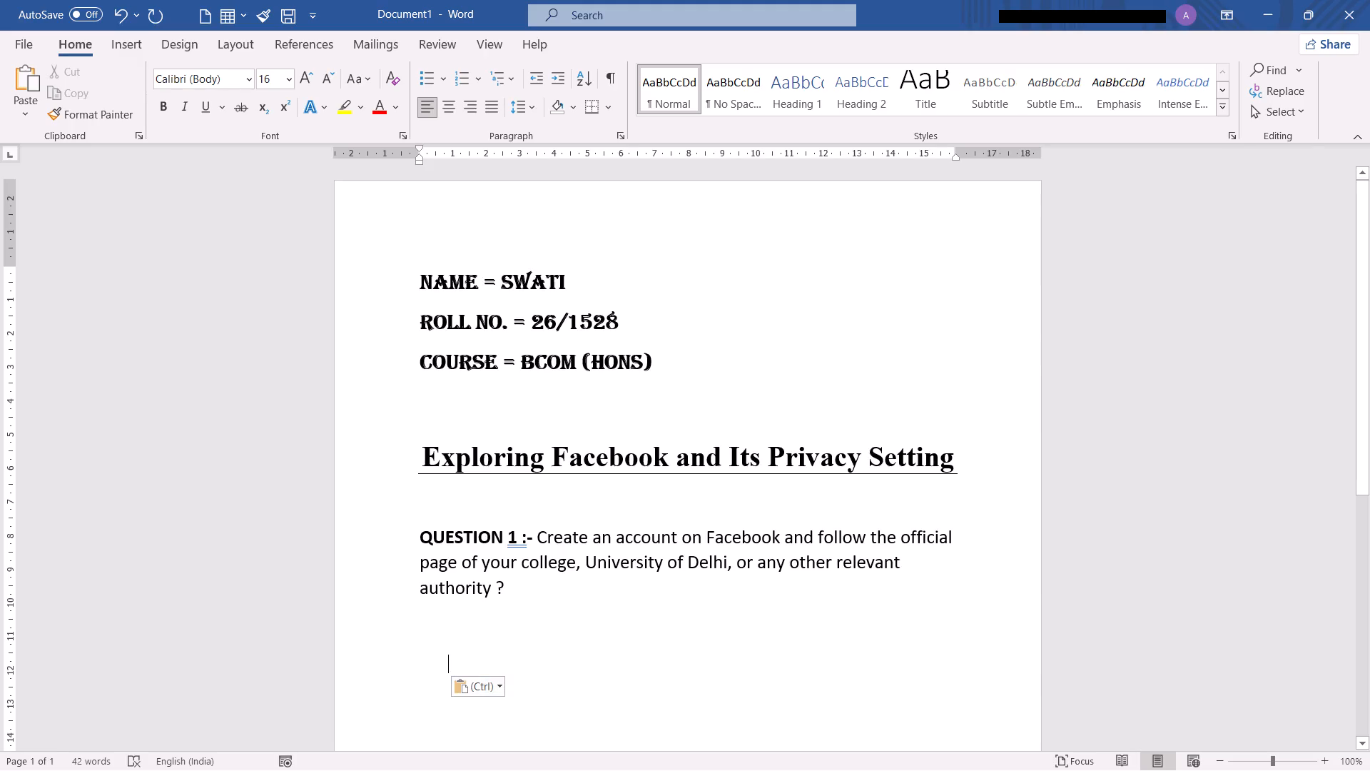
Resize the blank pasted shape below Question 1 into a thin horizontal strip about 11.5 cm wide.
left_click_drag(445, 664, 612, 662)
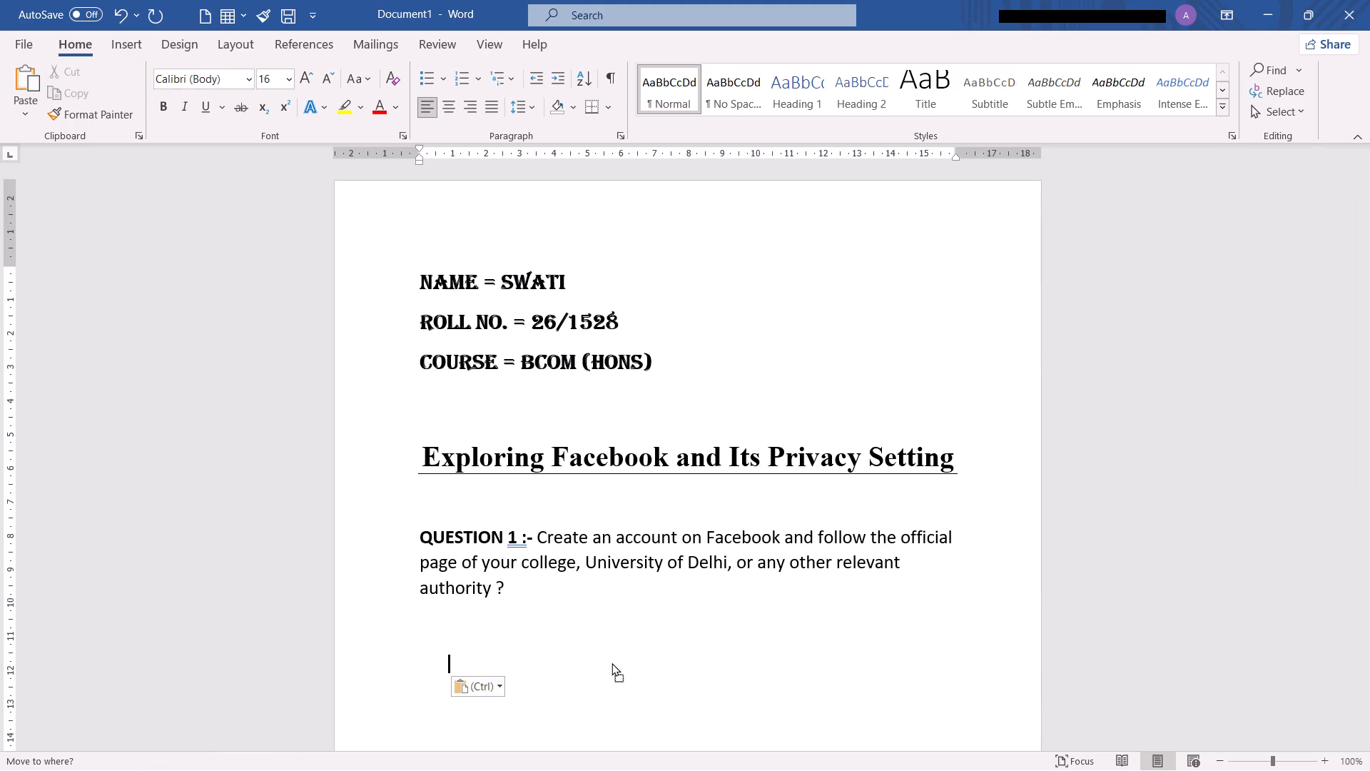
left_click_drag(612, 662, 628, 662)
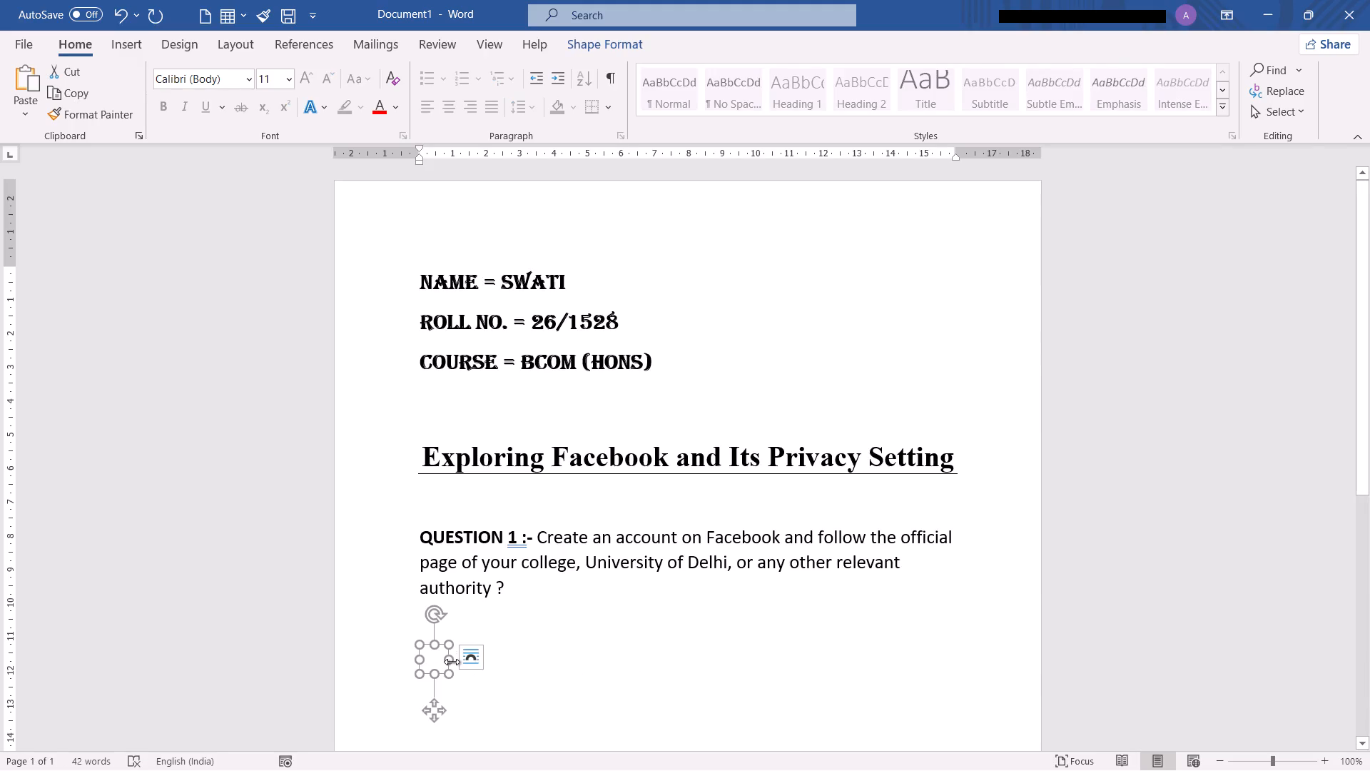
left_click_drag(452, 662, 903, 669)
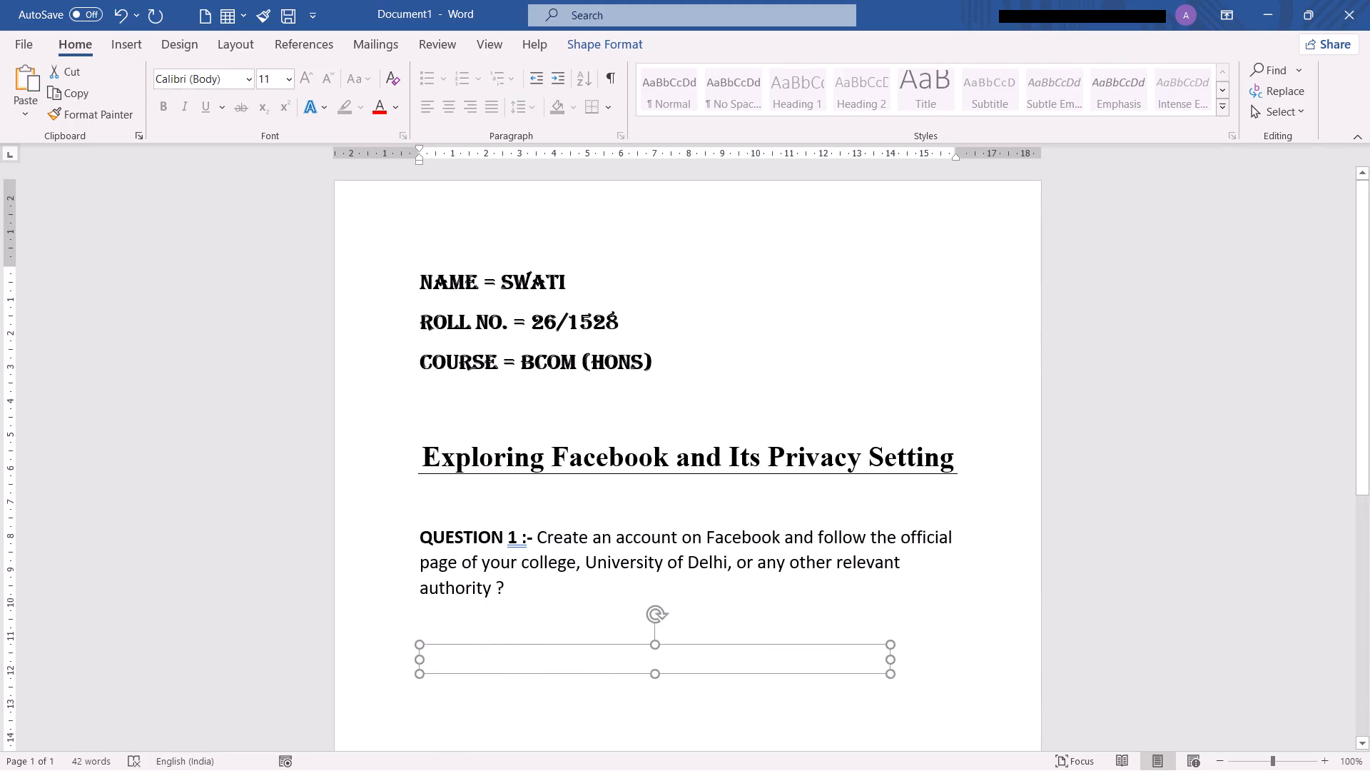
left_click_drag(903, 669, 1005, 672)
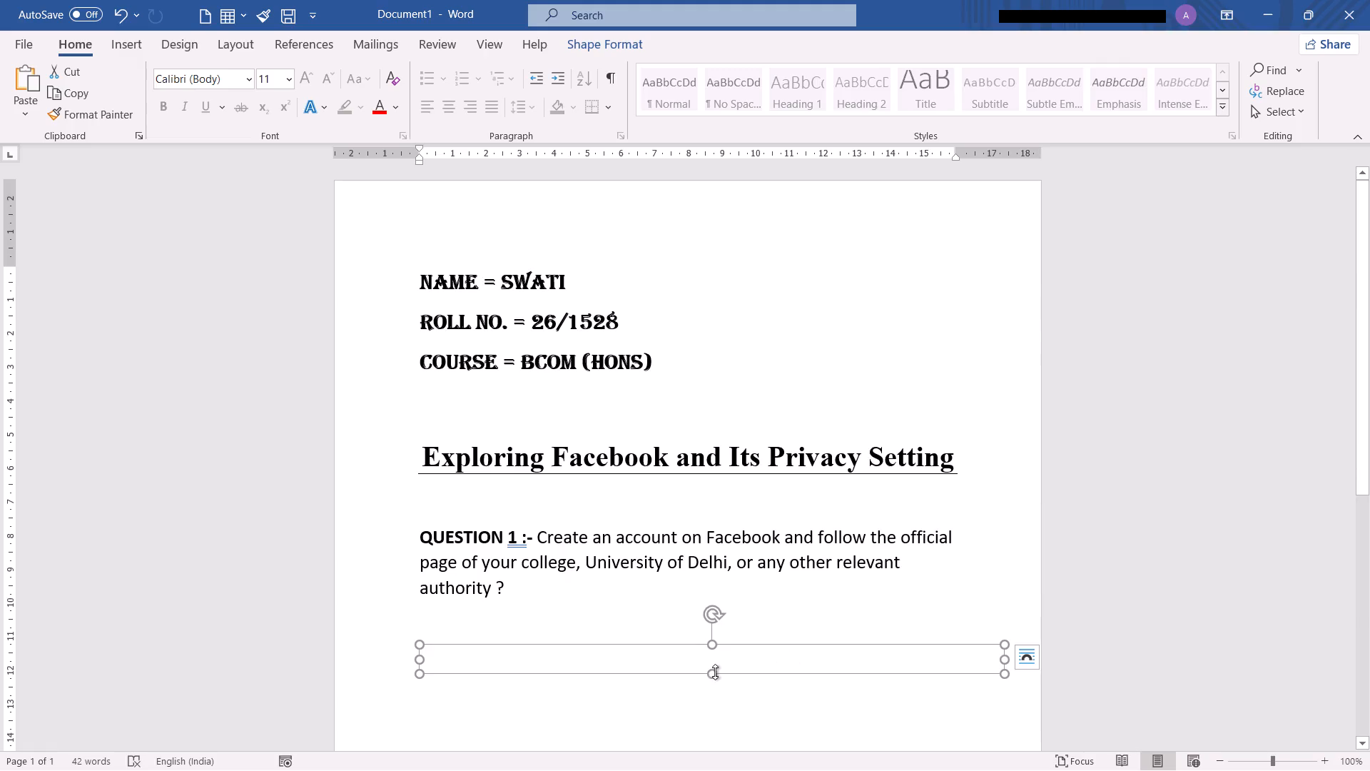
left_click_drag(716, 672, 721, 745)
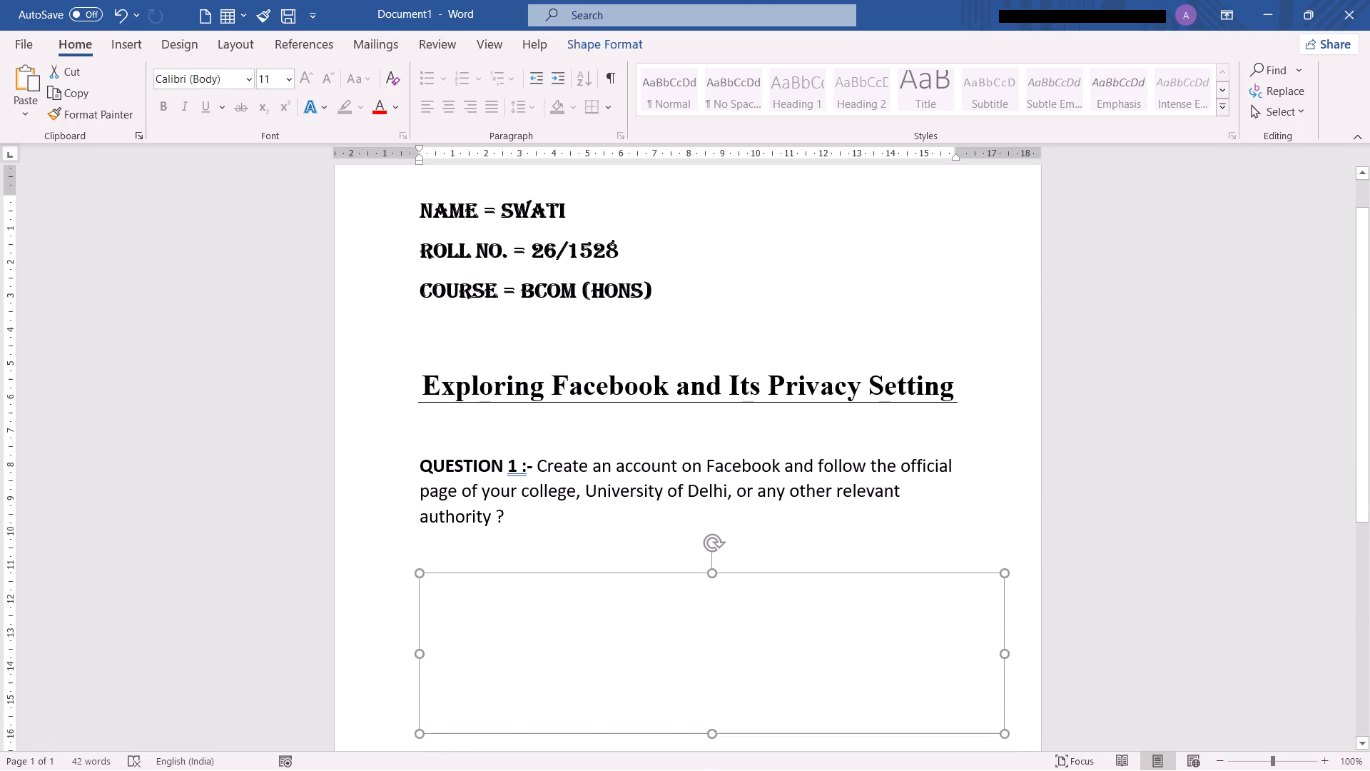
left_click_drag(721, 745, 715, 580)
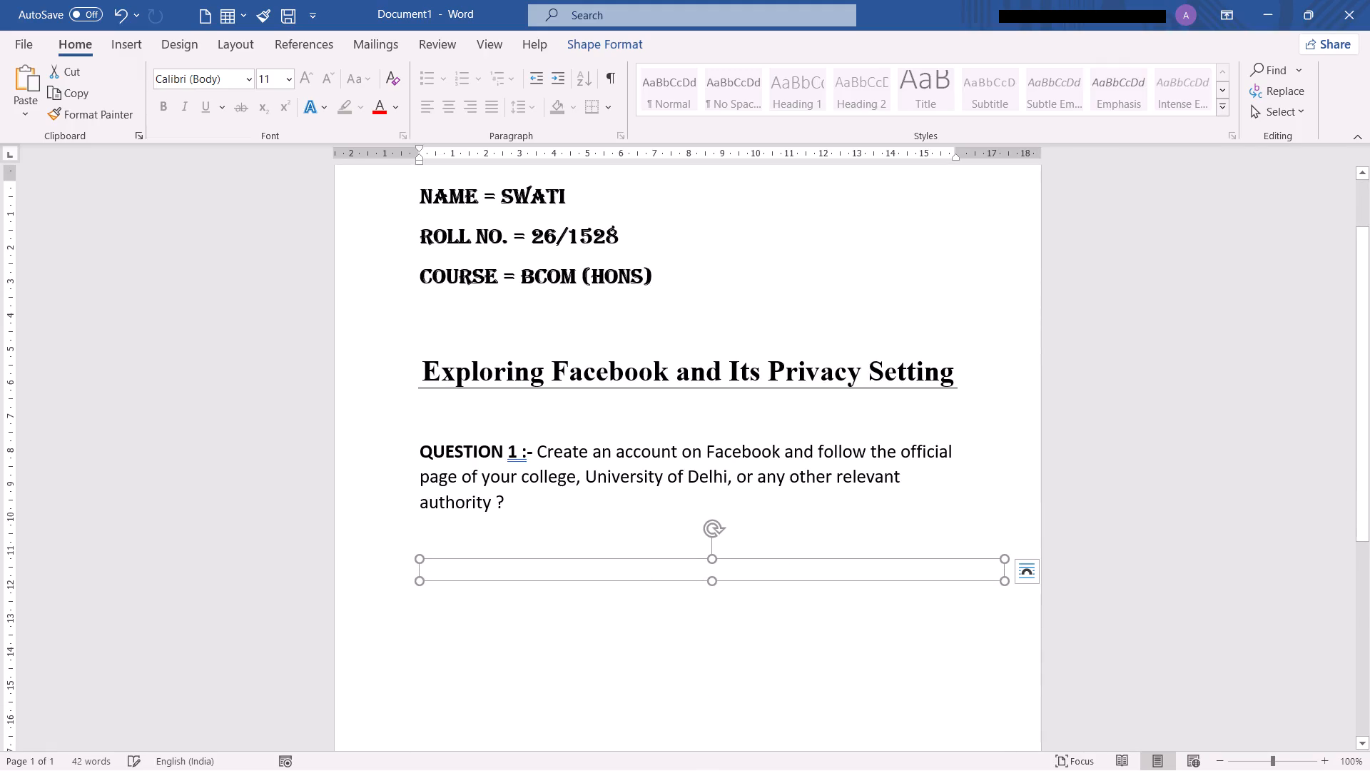
left_click_drag(417, 561, 483, 571)
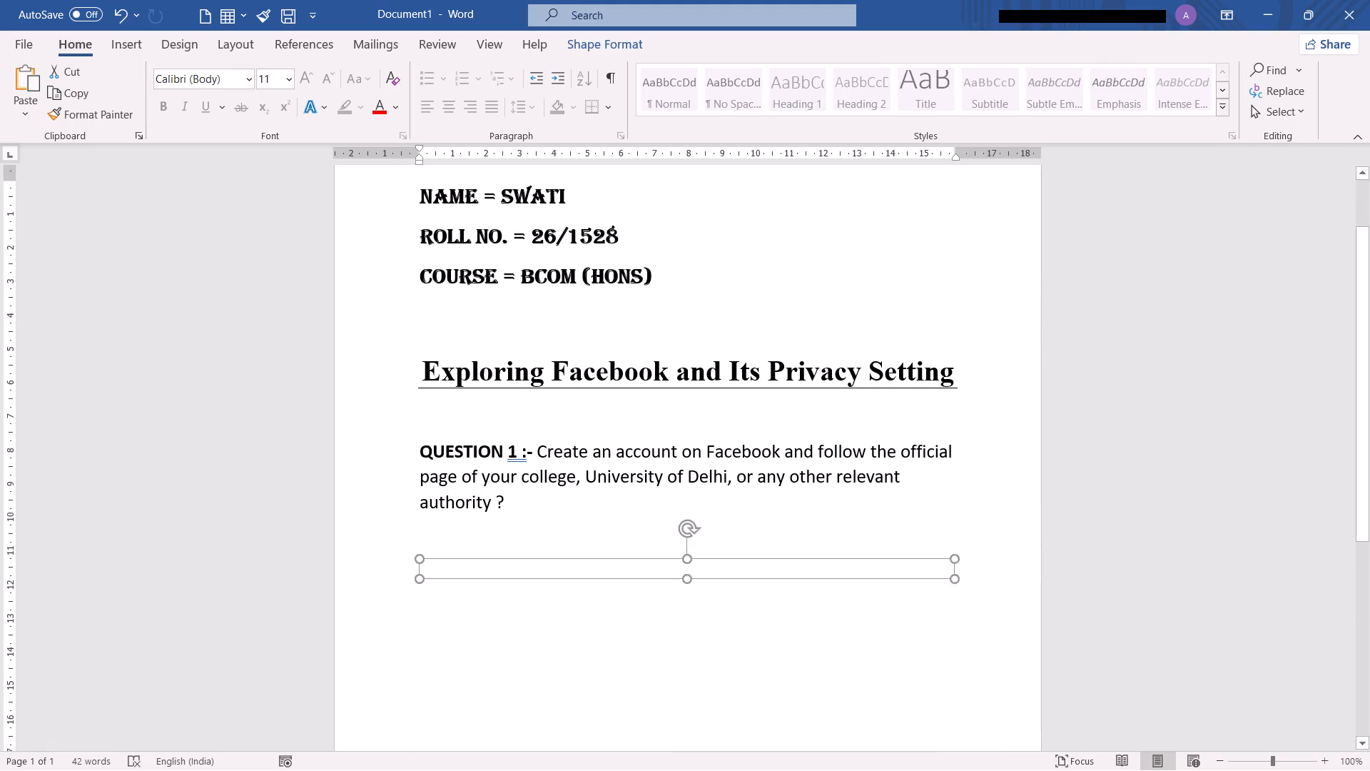
left_click_drag(483, 571, 553, 570)
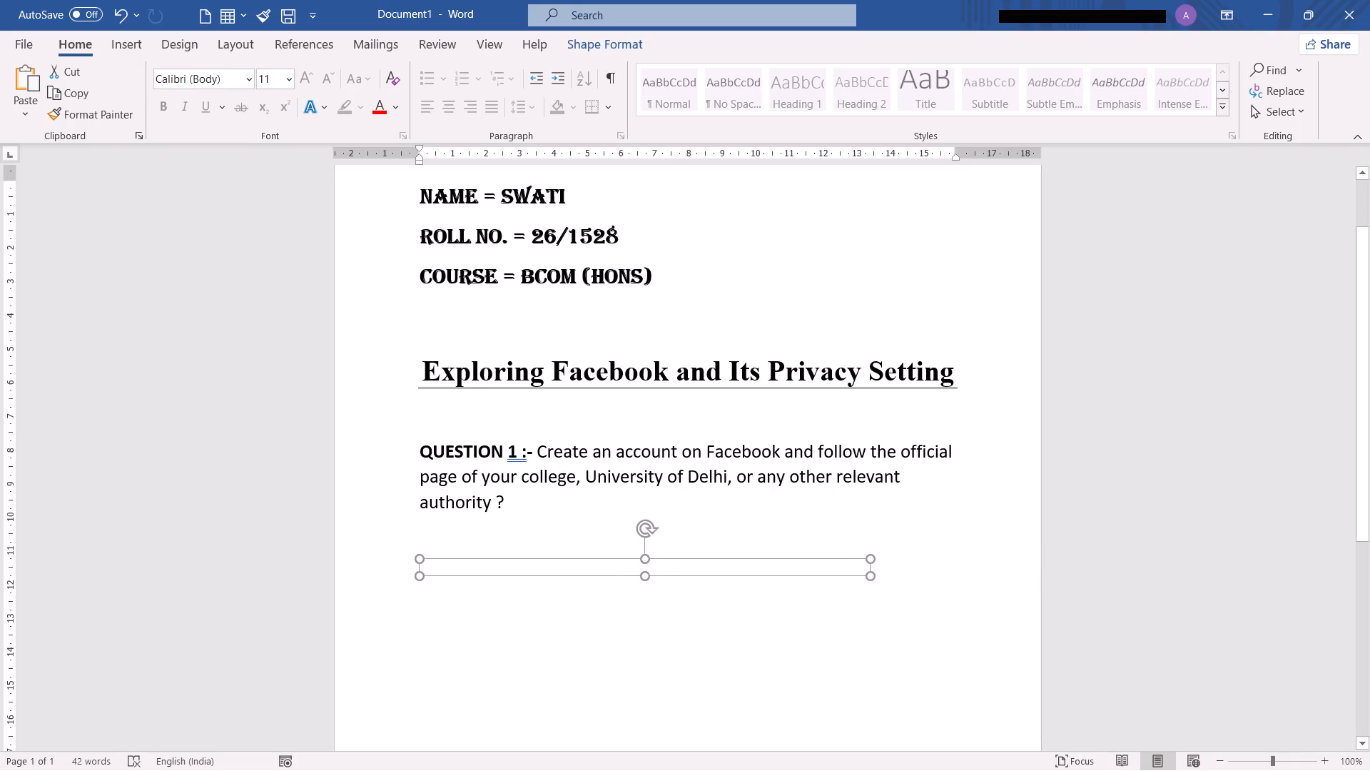
left_click_drag(553, 570, 604, 587)
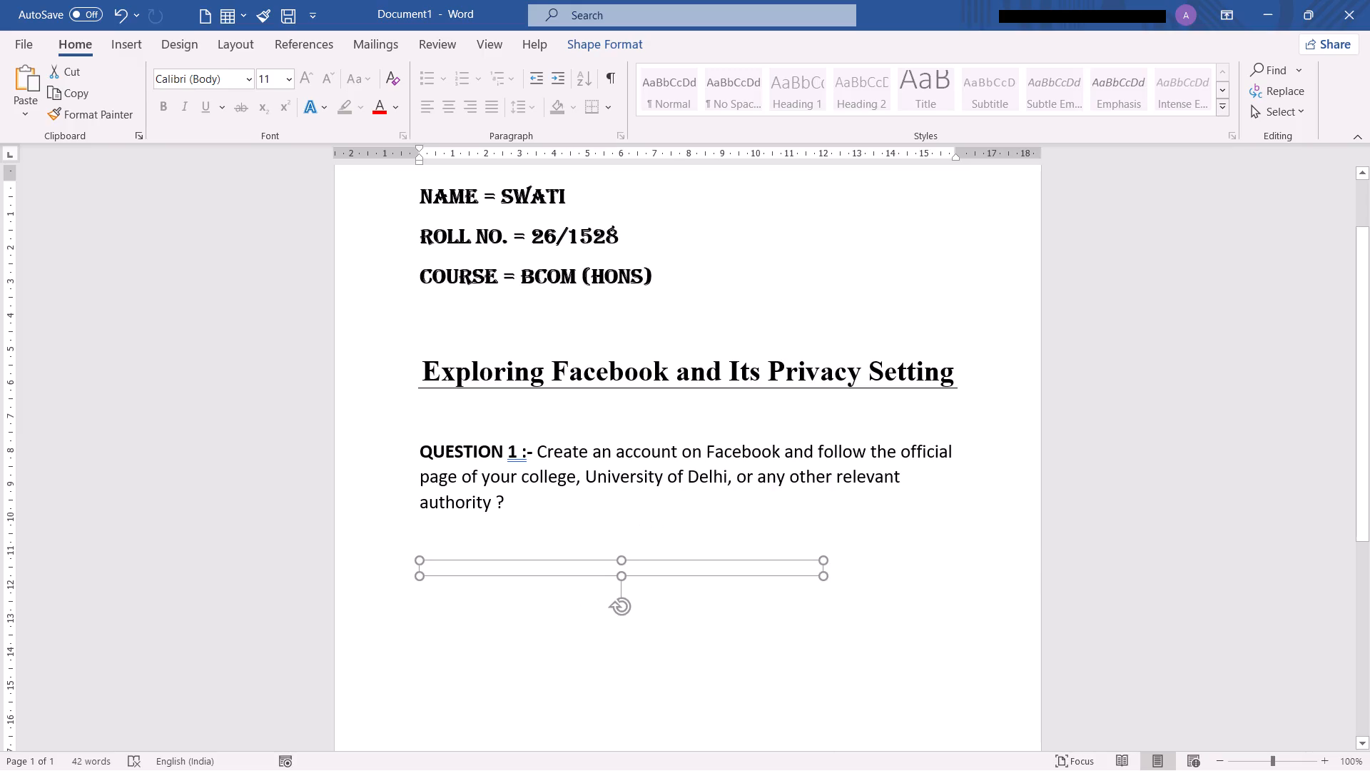
left_click_drag(604, 587, 615, 593)
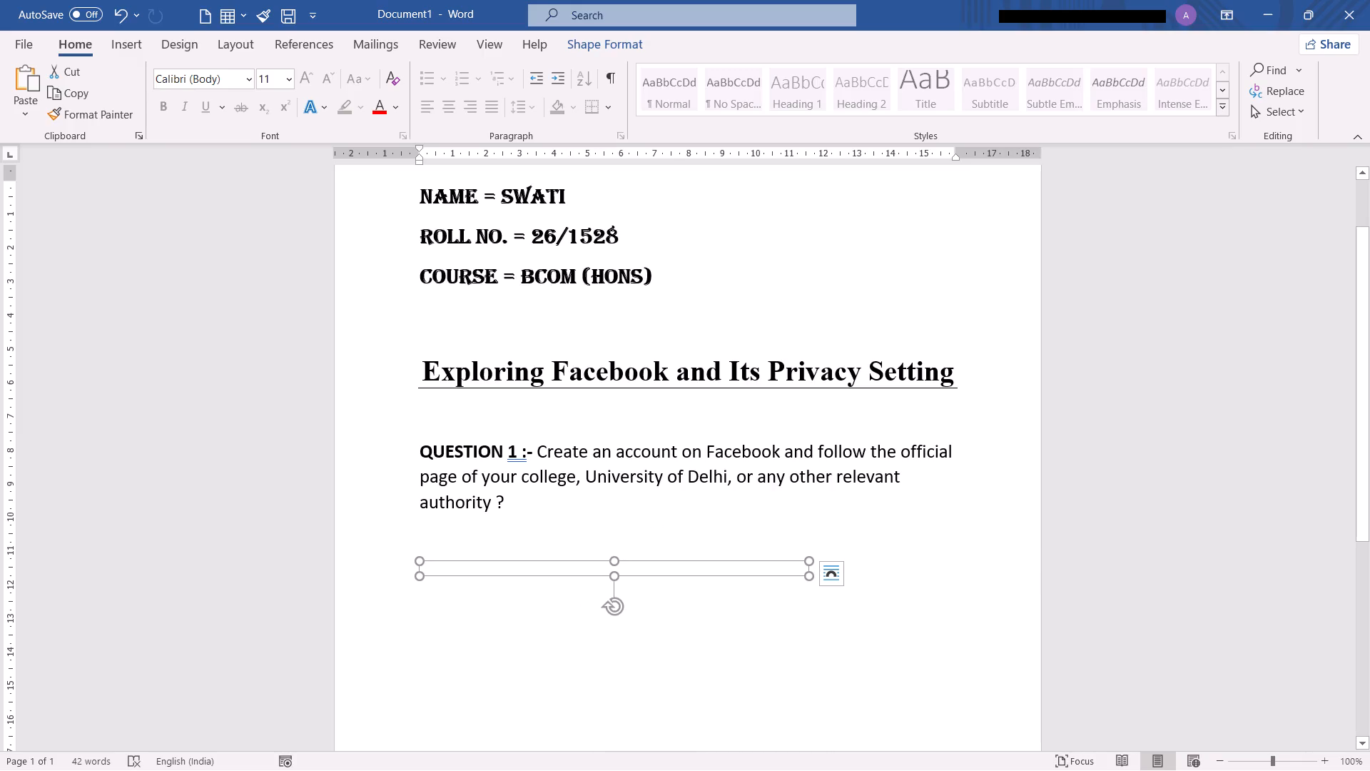
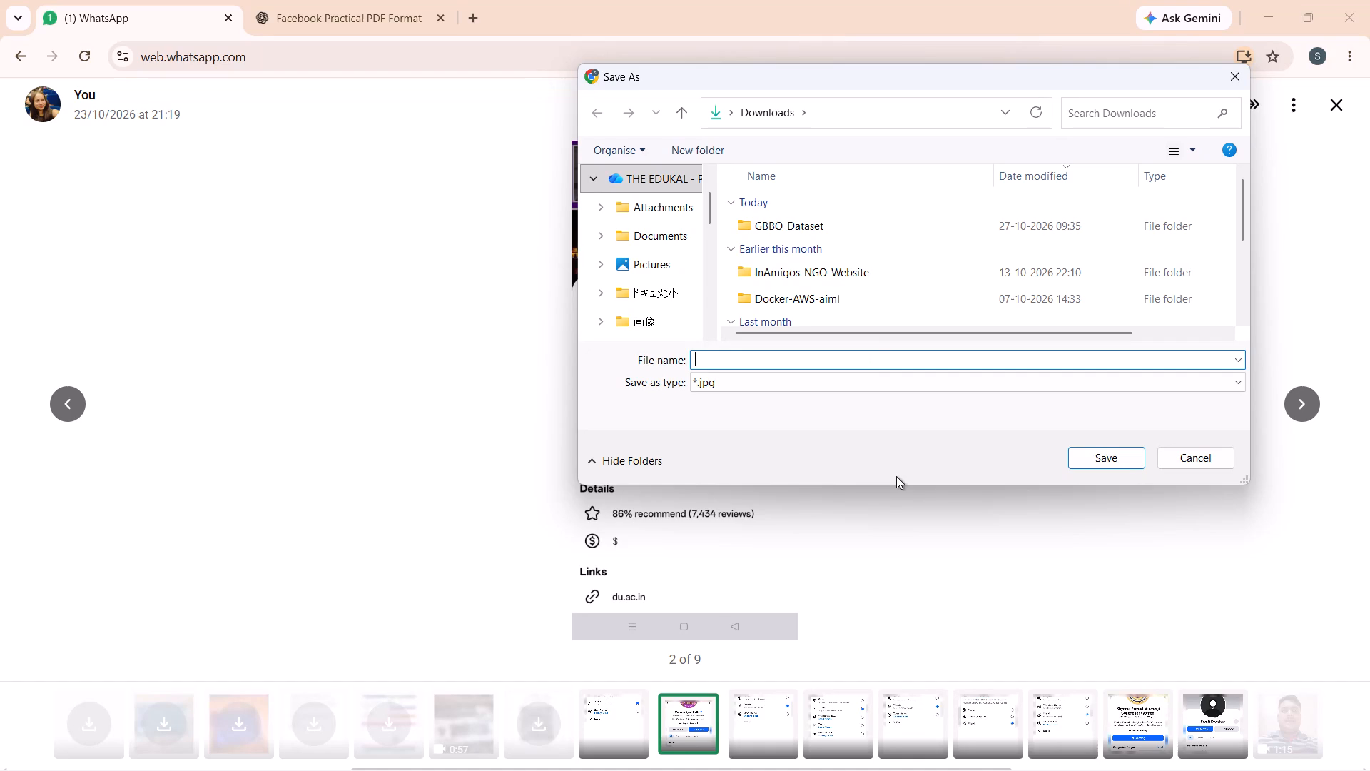
Enter "FACEBOOK VAC" as the file name for saving the open WhatsApp screenshot as a JPG in the Downloads folder.
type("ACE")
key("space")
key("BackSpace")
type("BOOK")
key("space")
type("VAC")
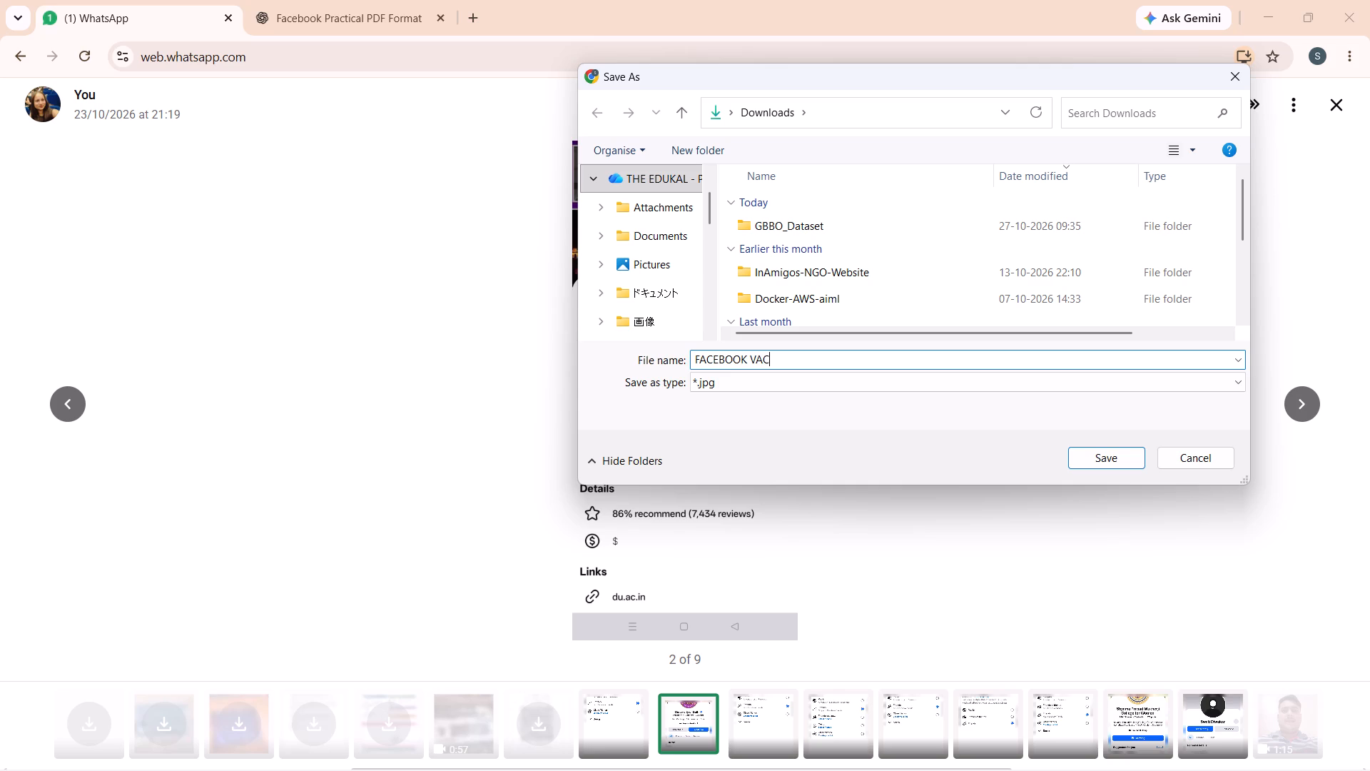
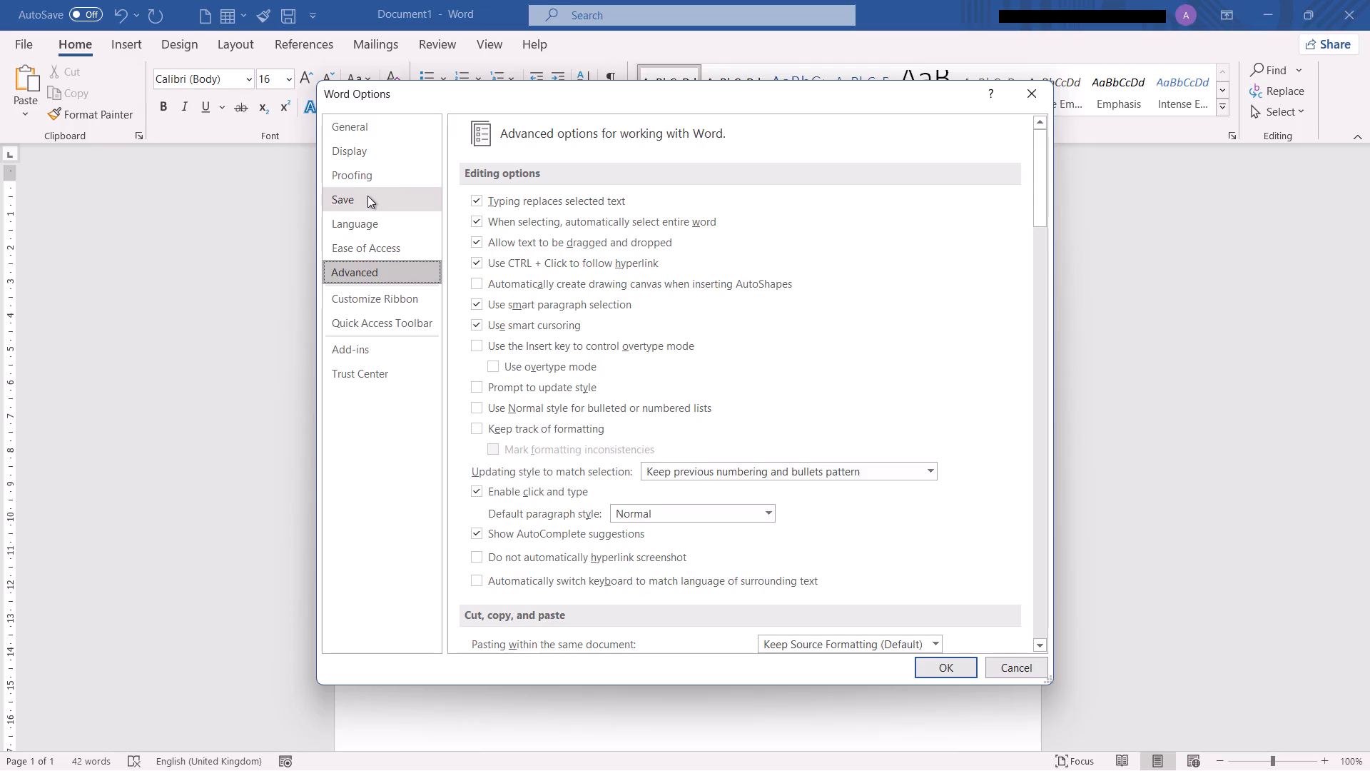
Accept the advanced Word options as they are and return to the document.
left_click(938, 665)
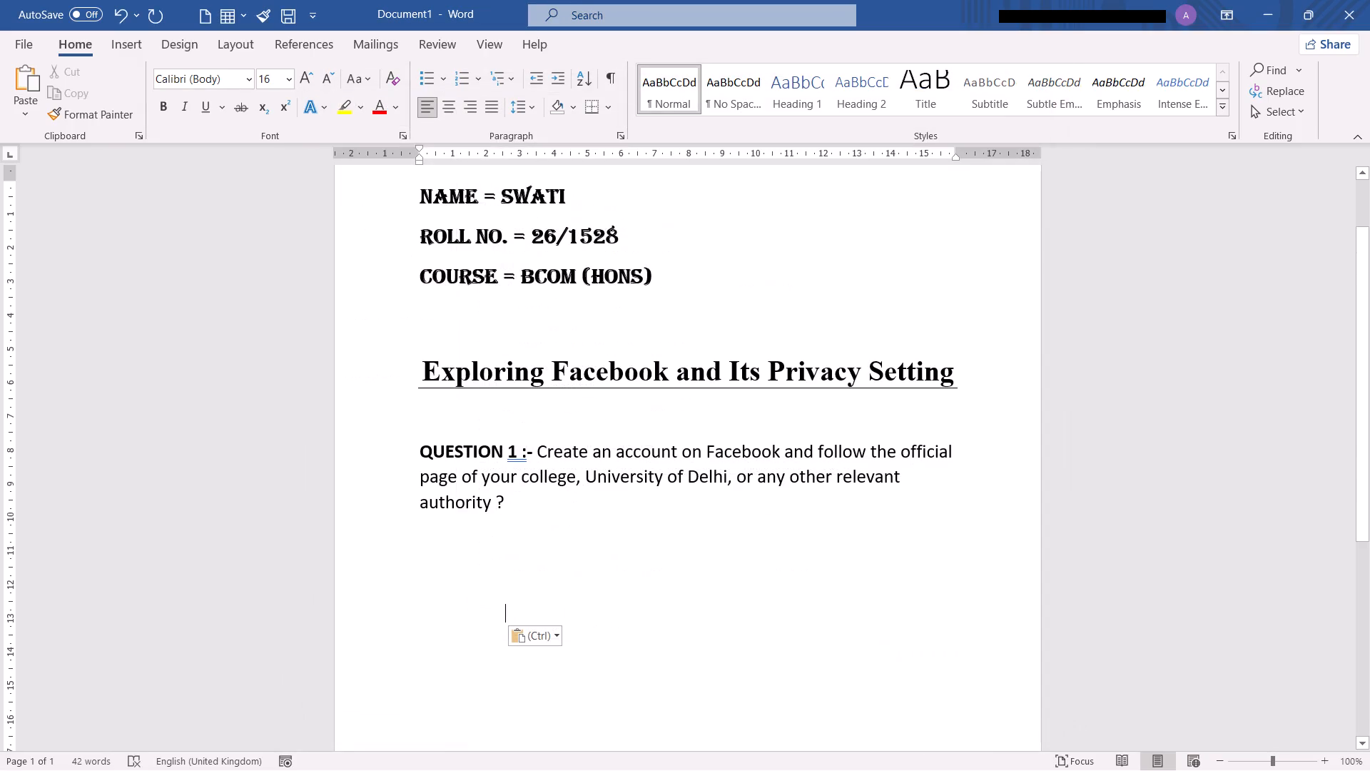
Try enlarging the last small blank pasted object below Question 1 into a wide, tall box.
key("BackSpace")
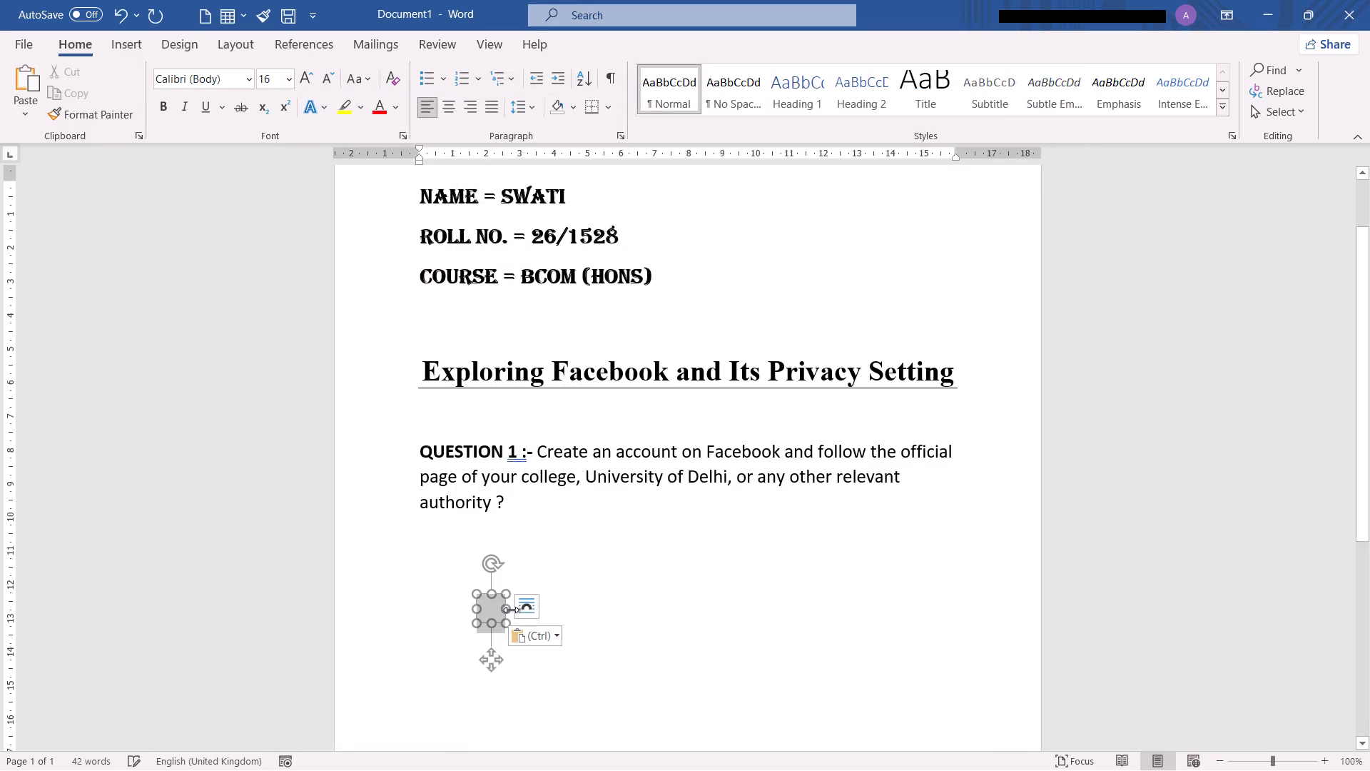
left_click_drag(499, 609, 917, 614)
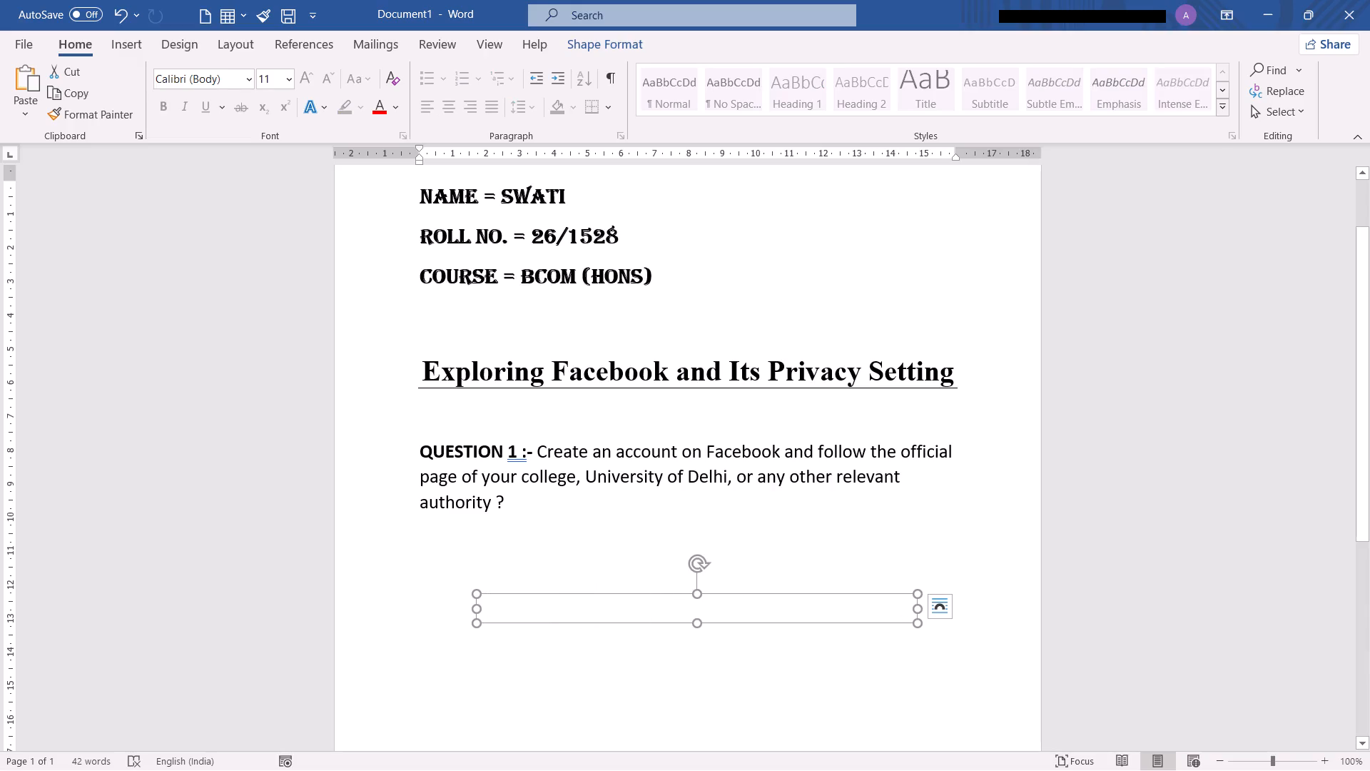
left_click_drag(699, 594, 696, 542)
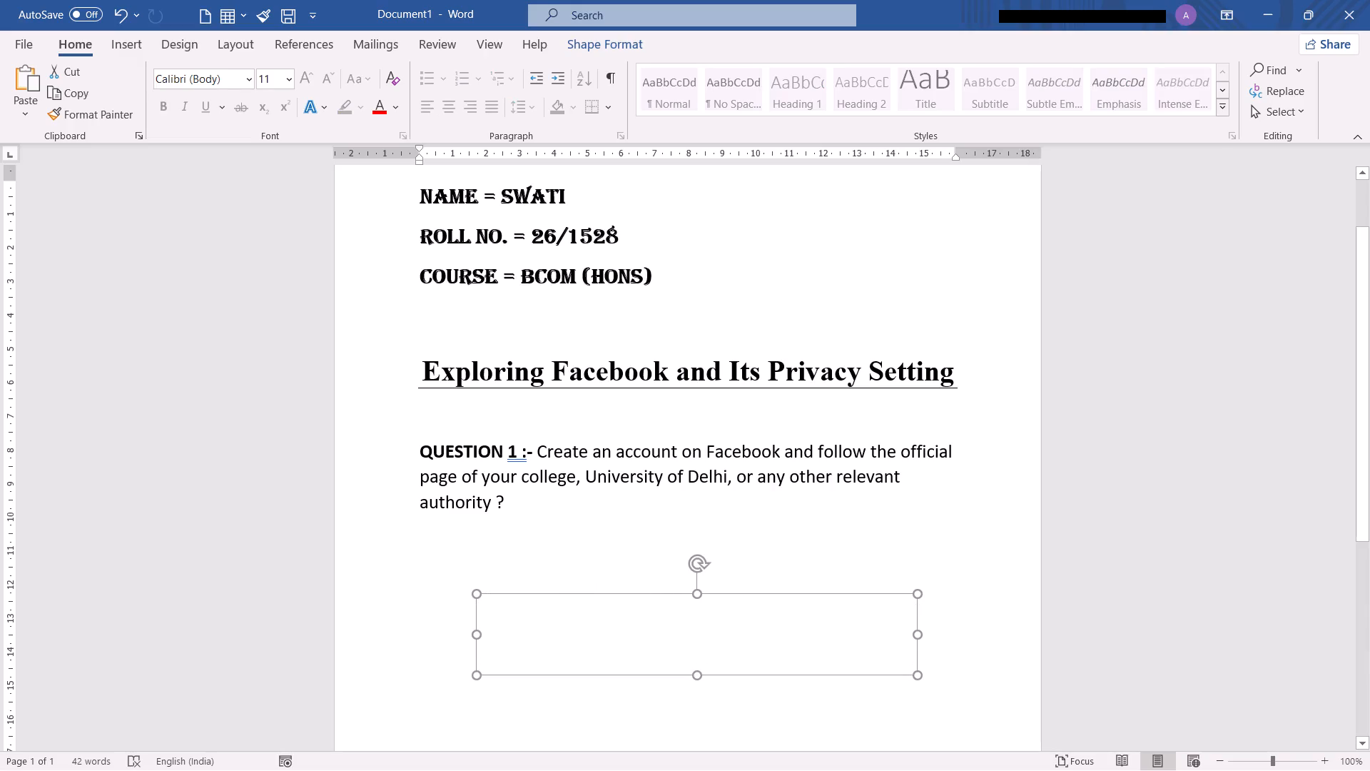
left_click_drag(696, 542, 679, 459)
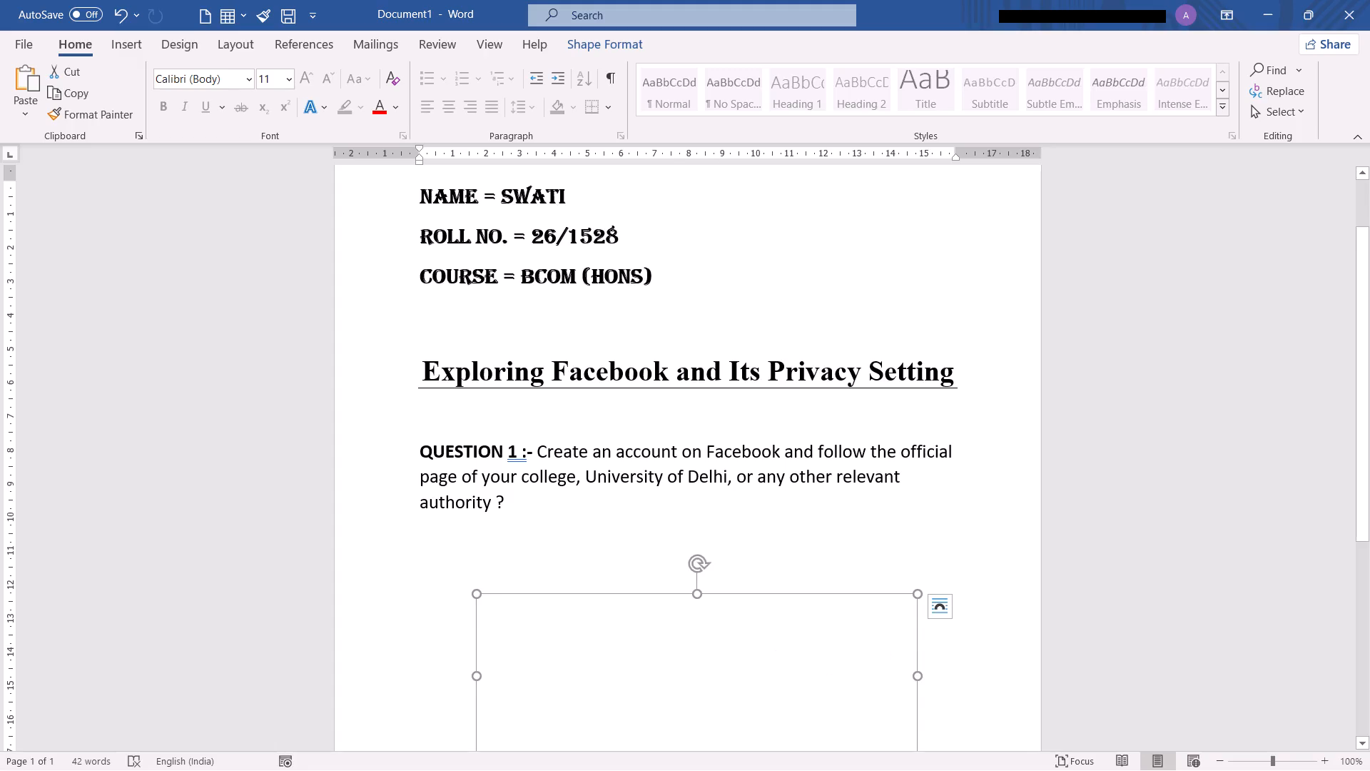
Delete the enlarged box, the remaining small blank pasted objects and the surplus empty lines below the Question 1 text.
left_click(965, 645)
key("BackSpace")
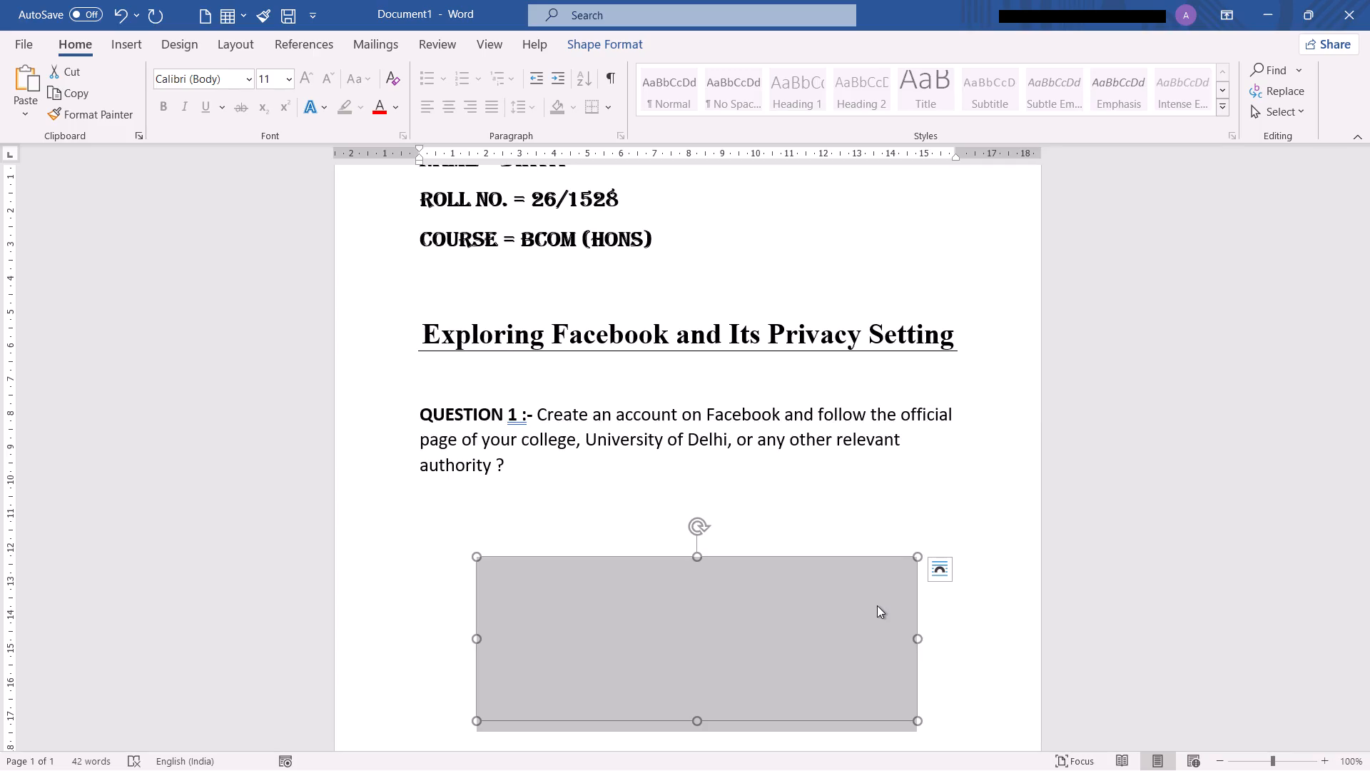
key("BackSpace")
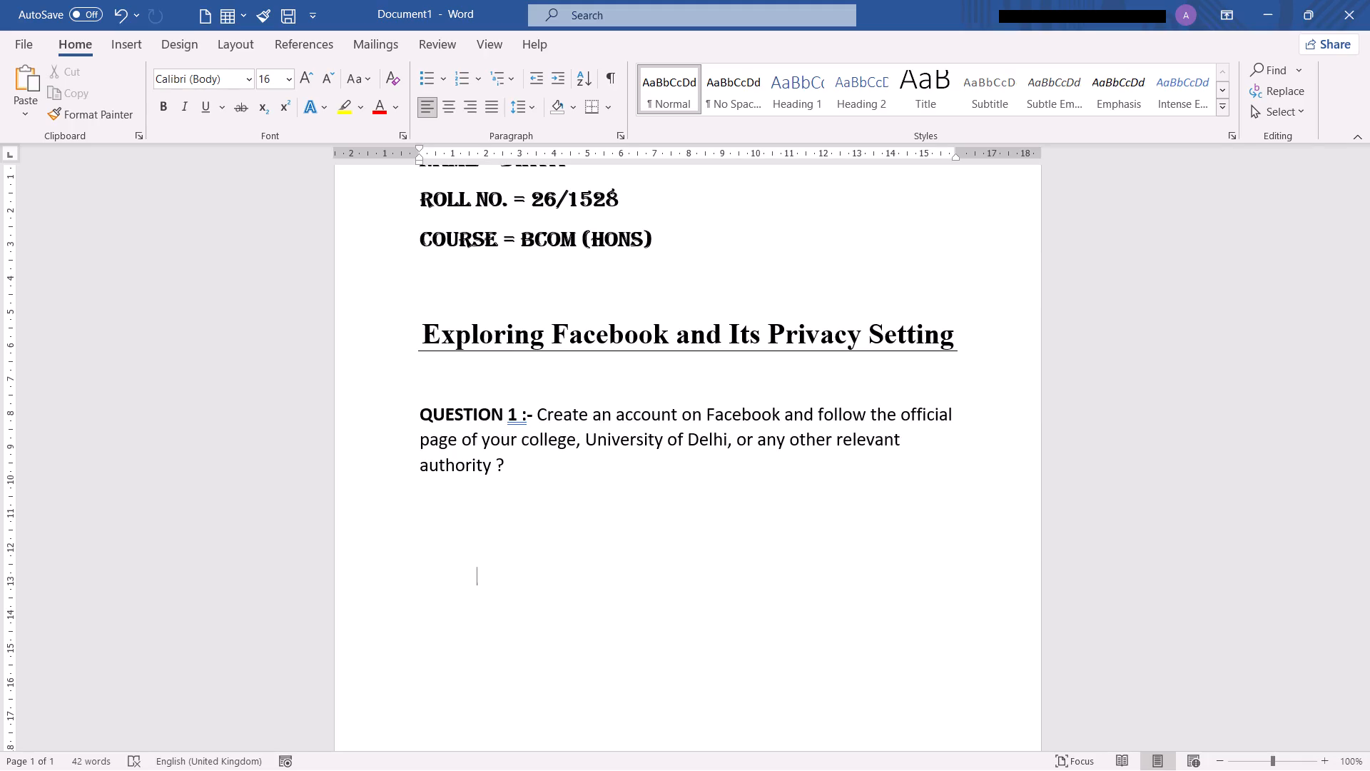
key("BackSpace")
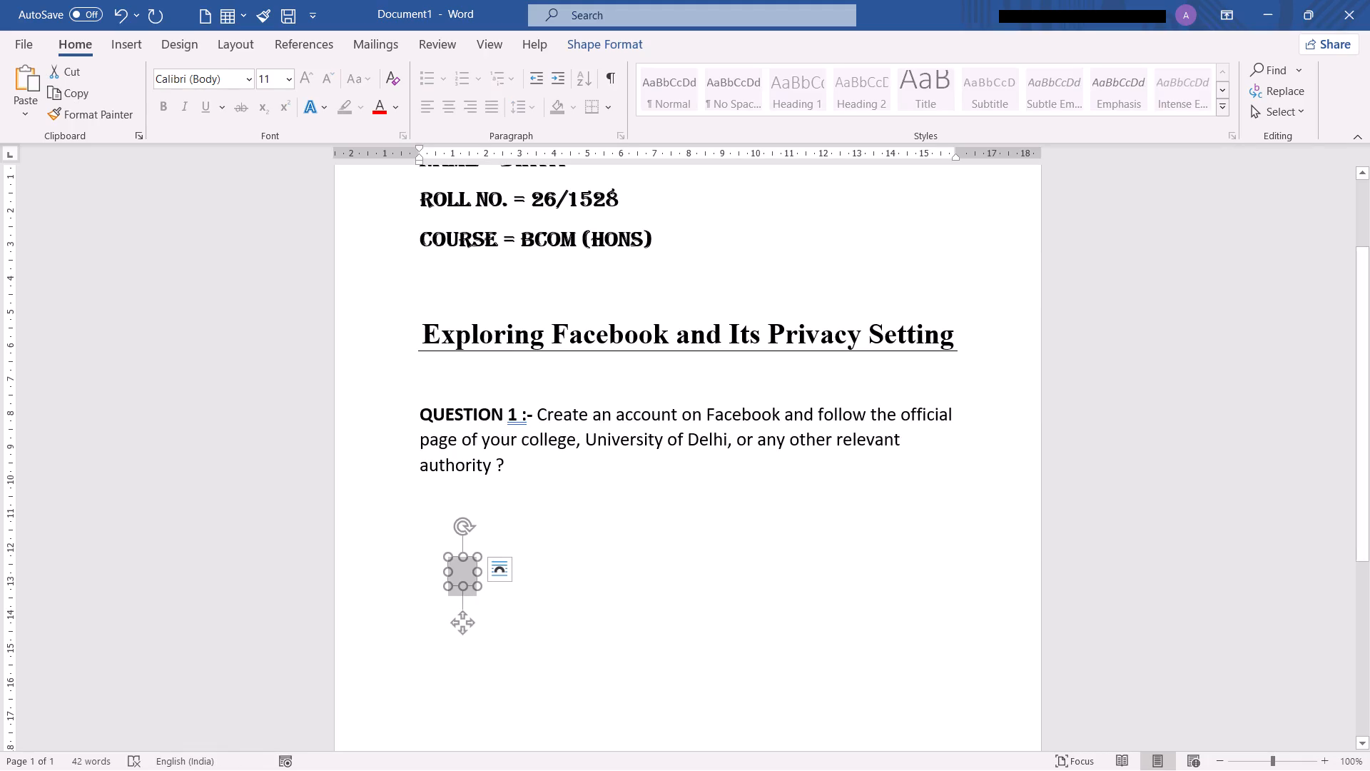
key("BackSpace")
key("BackSpace")
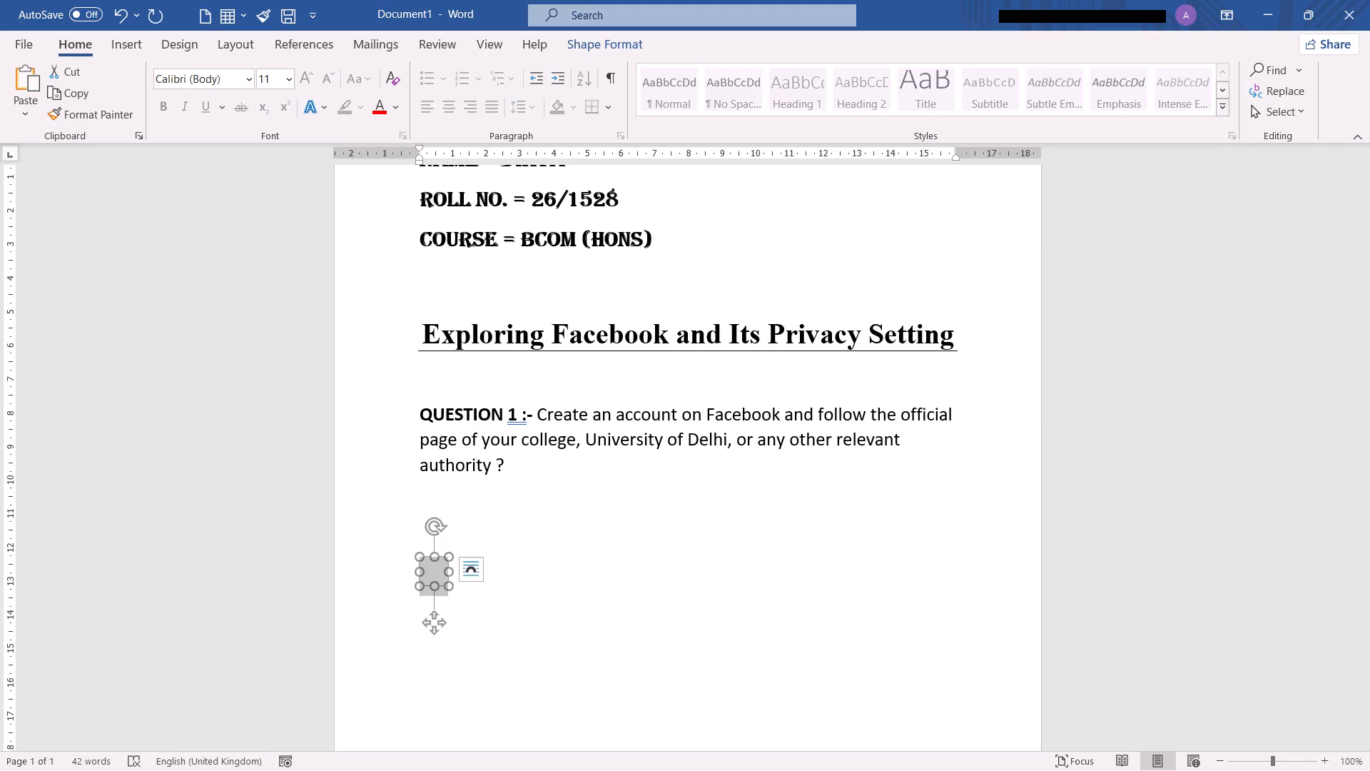
key("BackSpace")
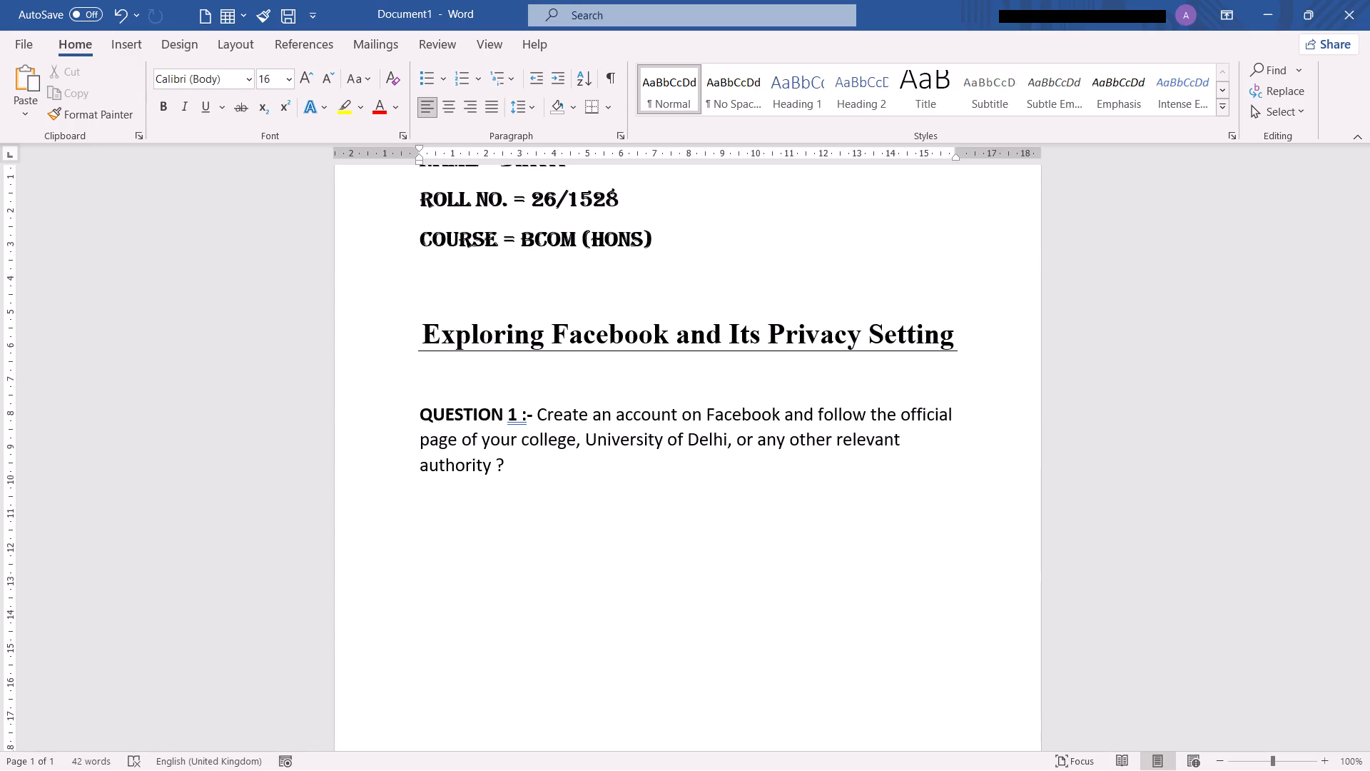
key("BackSpace")
key("BackSpace")
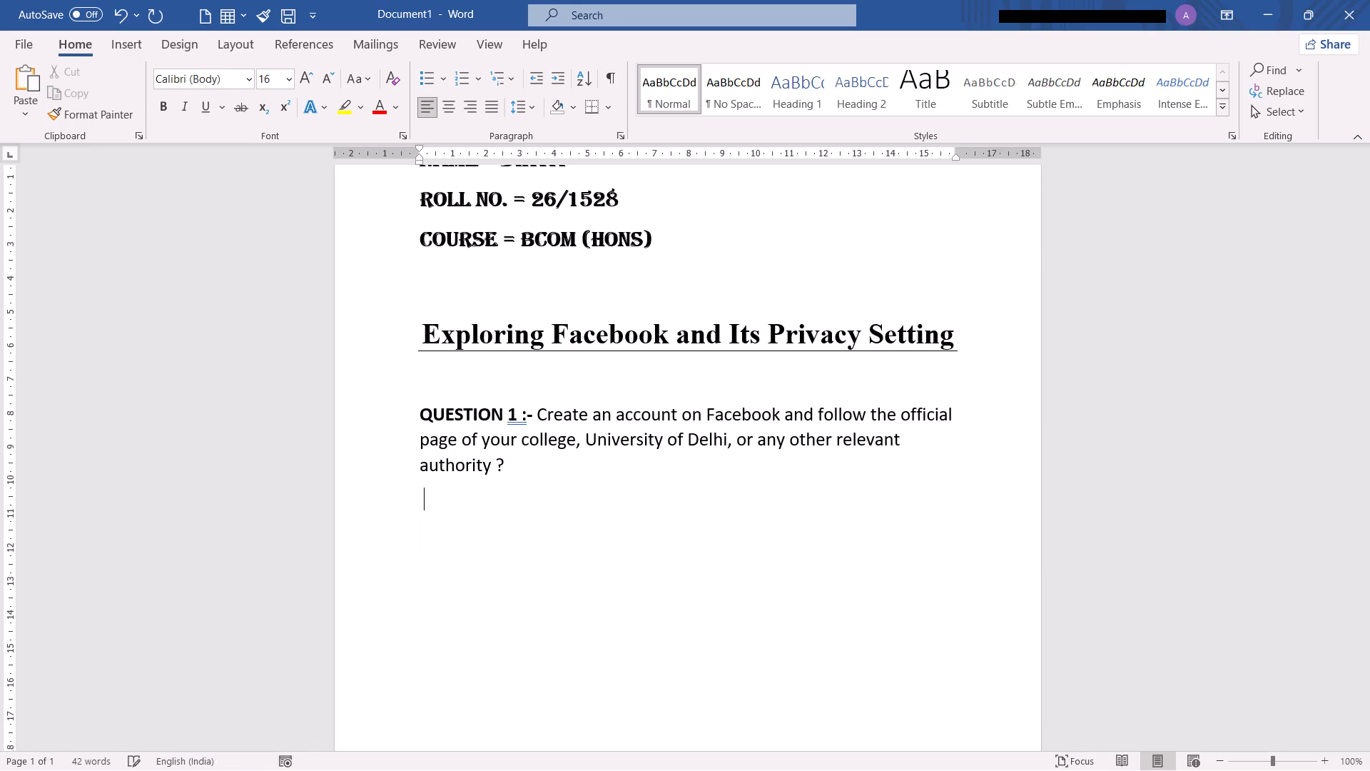
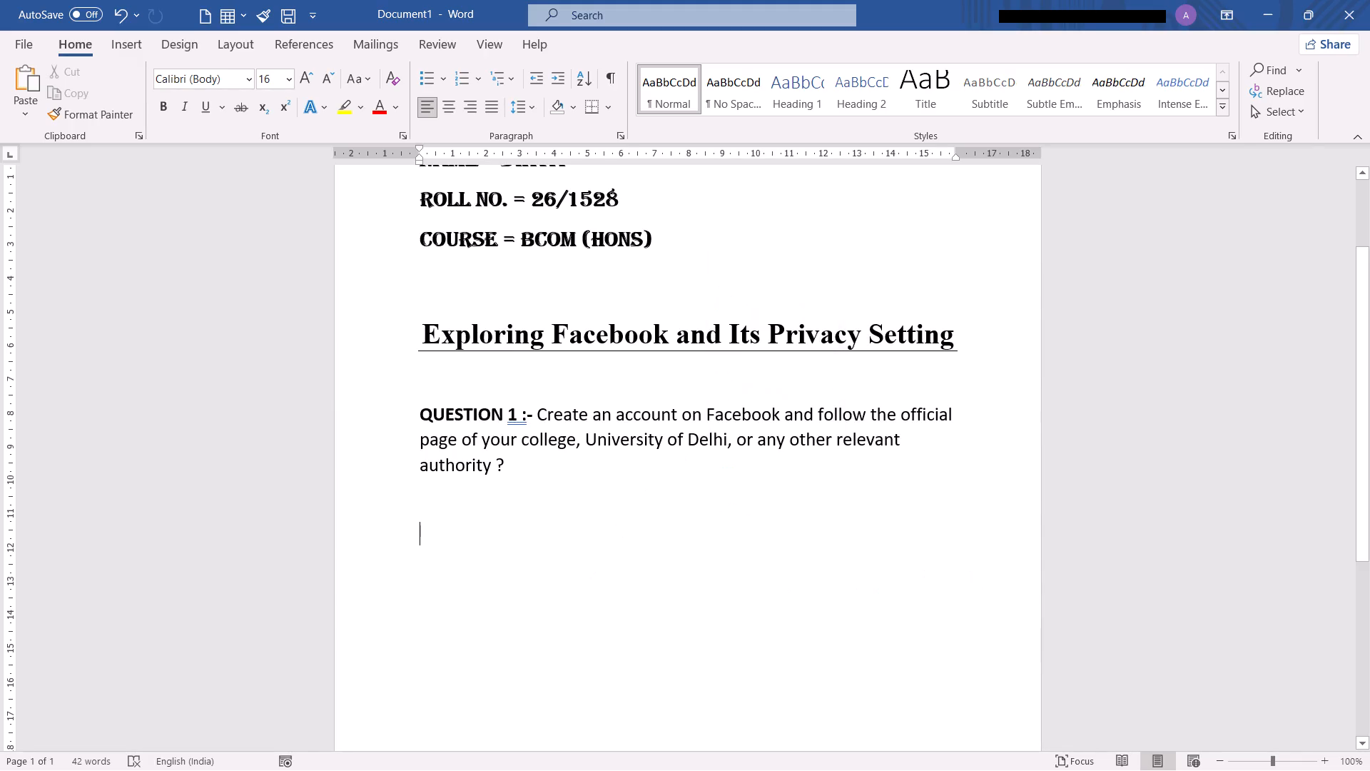
Paste the copied object below the Question 1 text, try enlarging it to nearly the text width, and shrink it to a tiny size.
key("ctrl+v")
left_click_drag(447, 543, 527, 549)
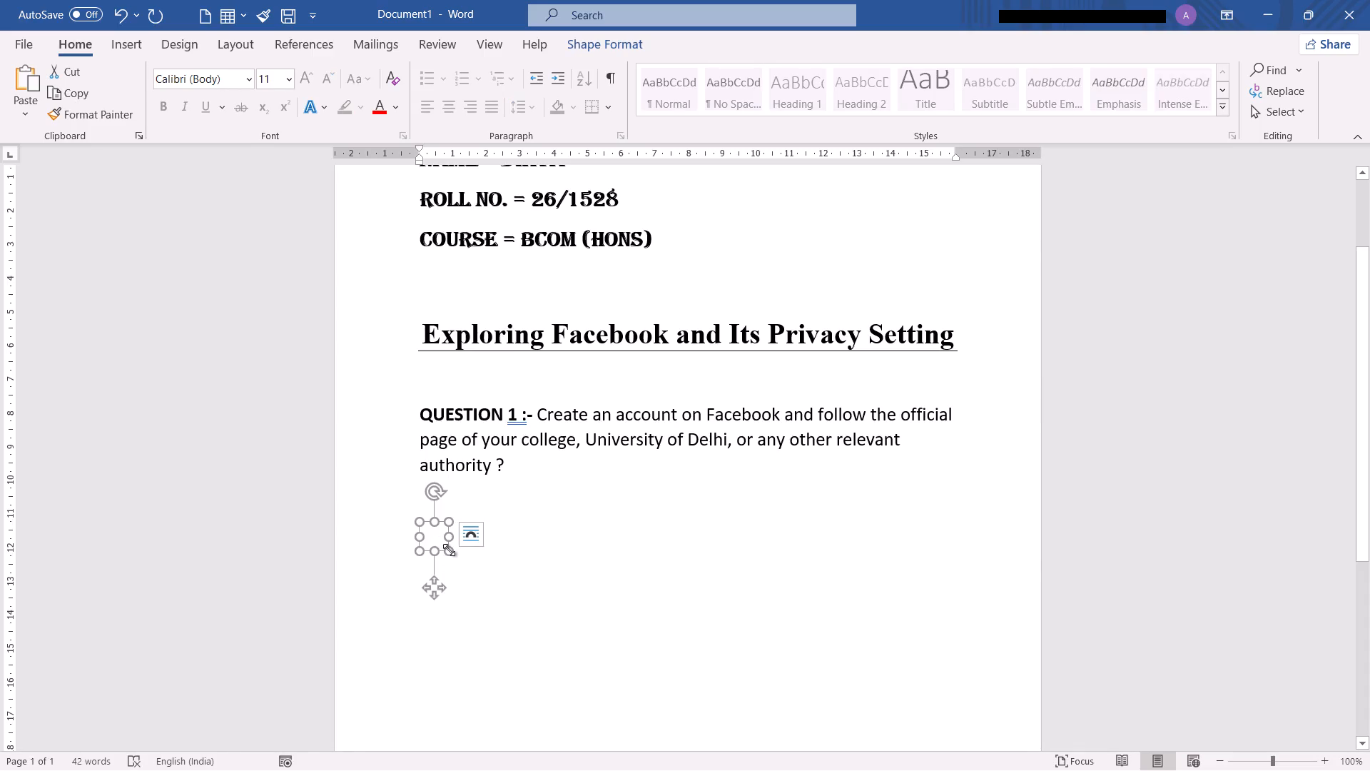
left_click_drag(449, 550, 938, 640)
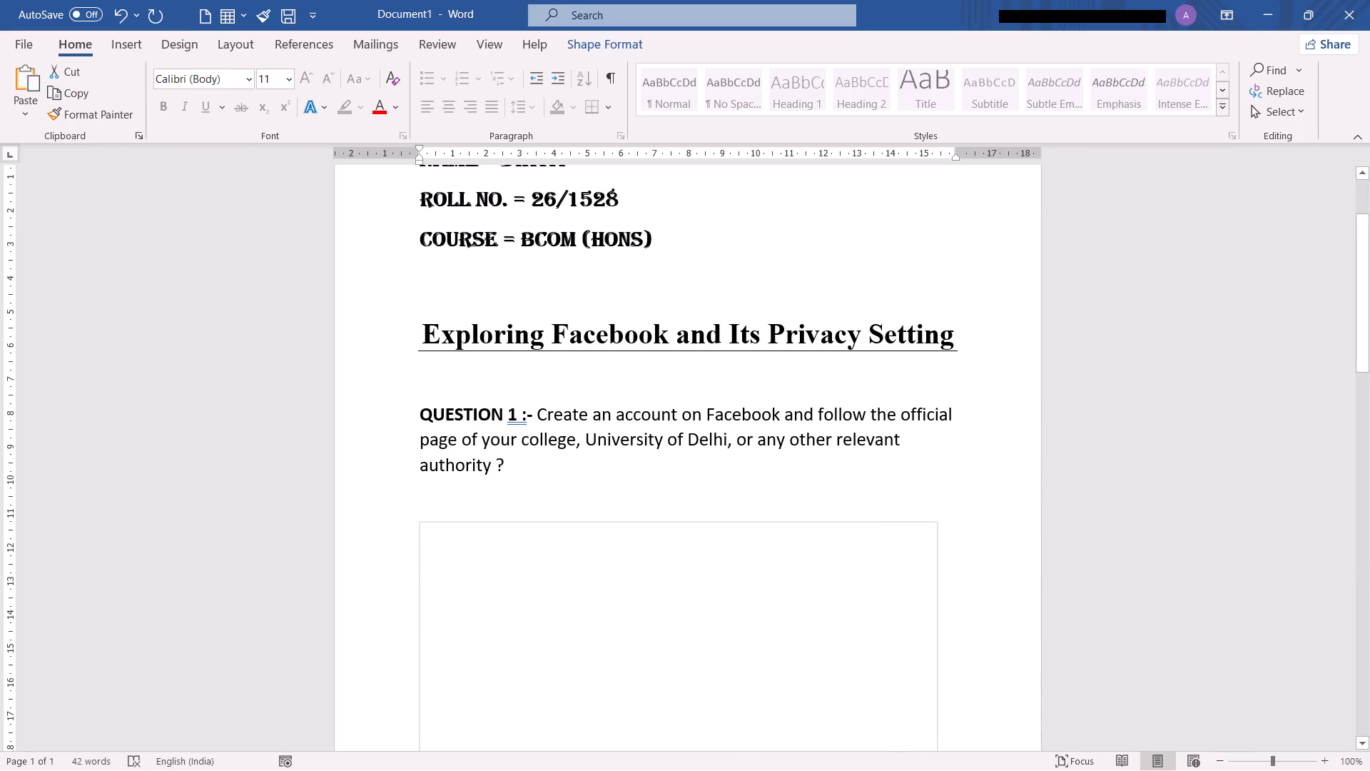
left_click_drag(938, 640, 447, 526)
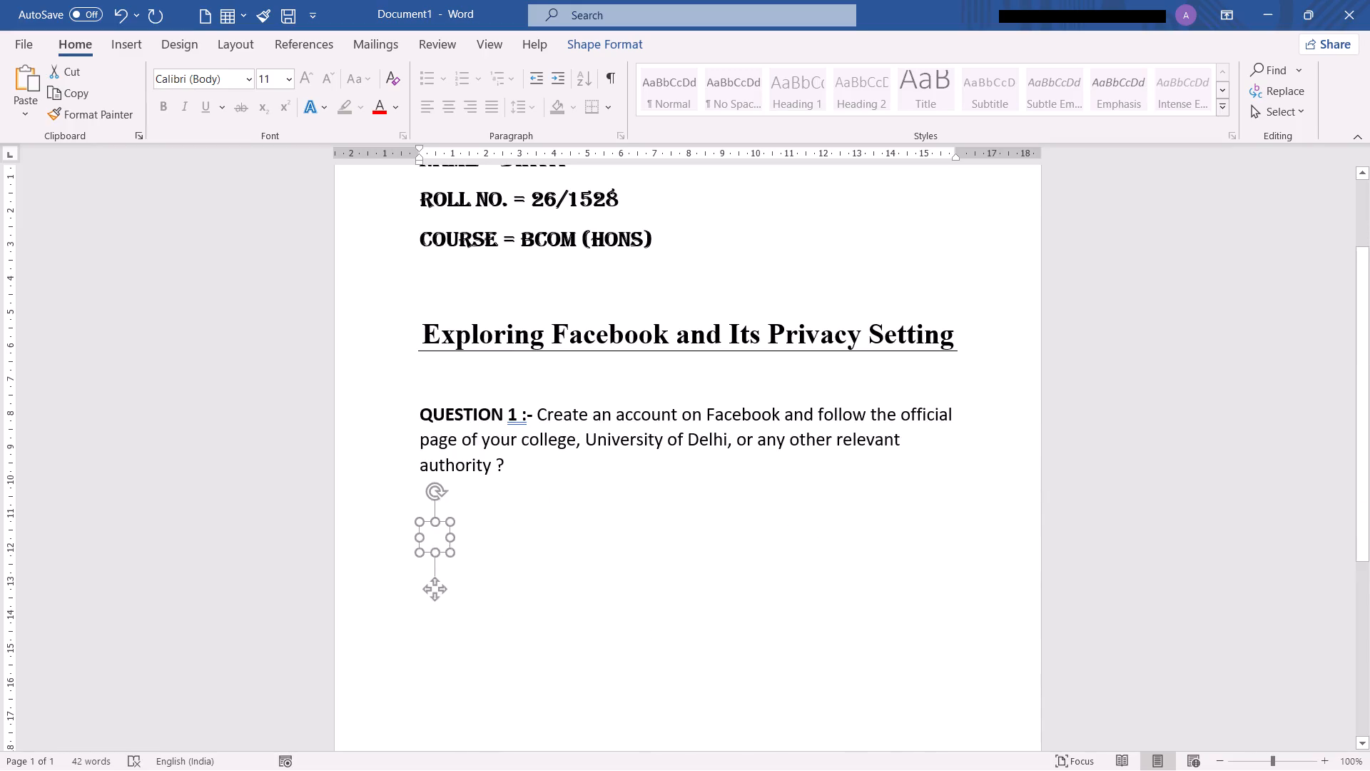
left_click_drag(447, 526, 424, 520)
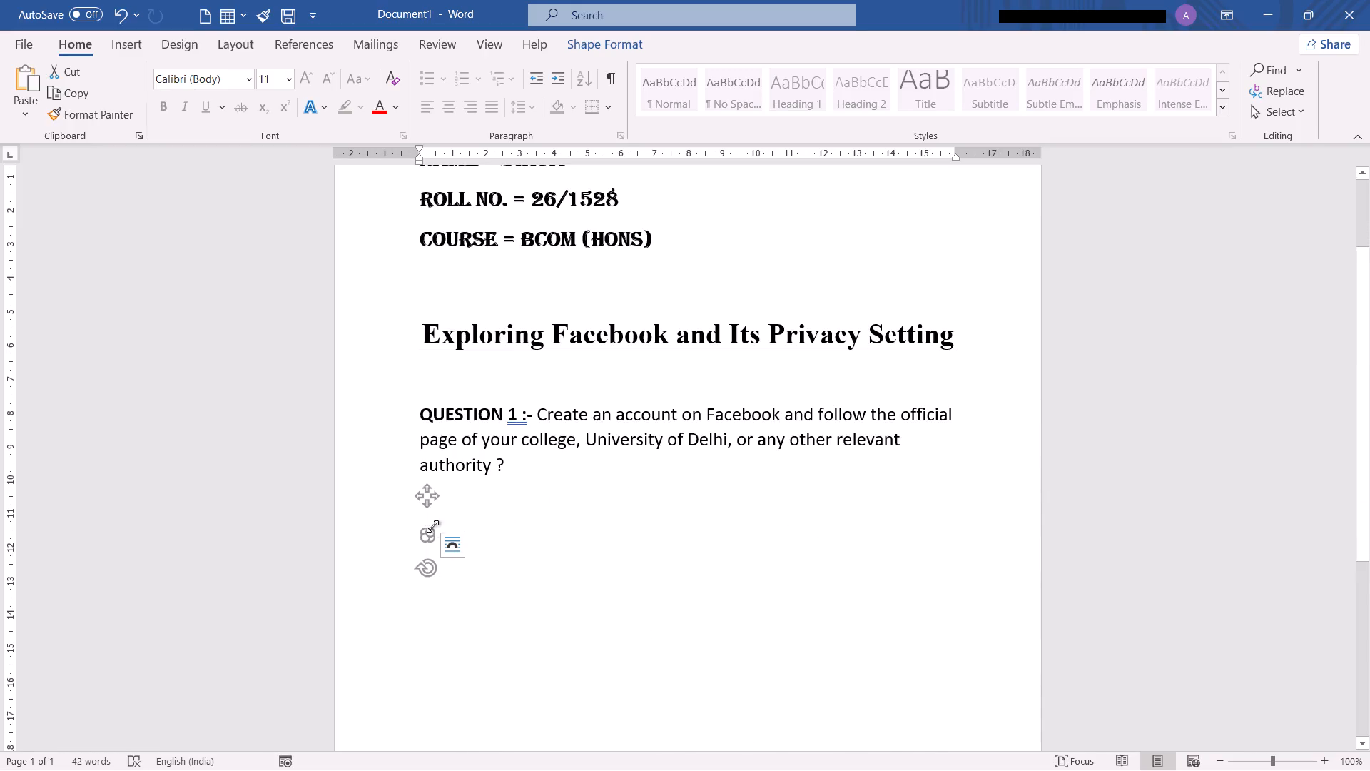
left_click(472, 585)
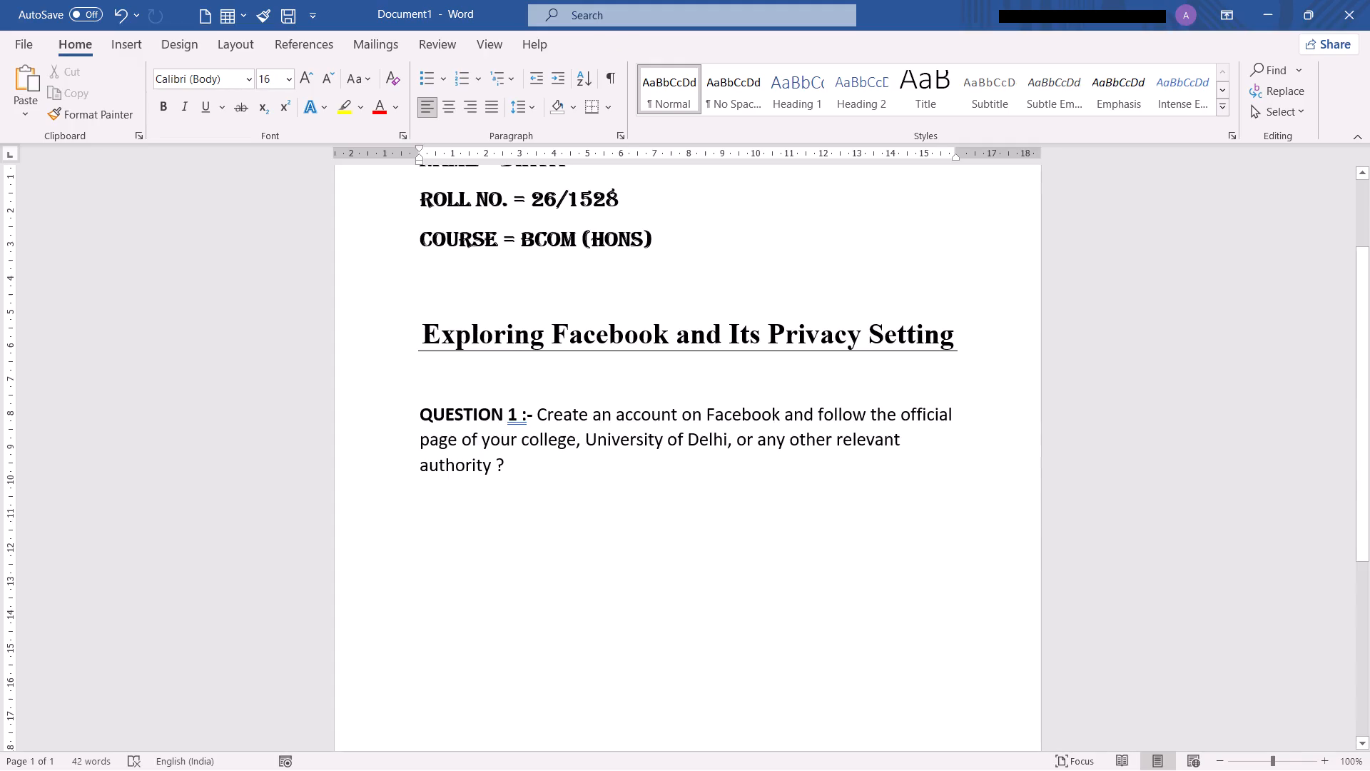
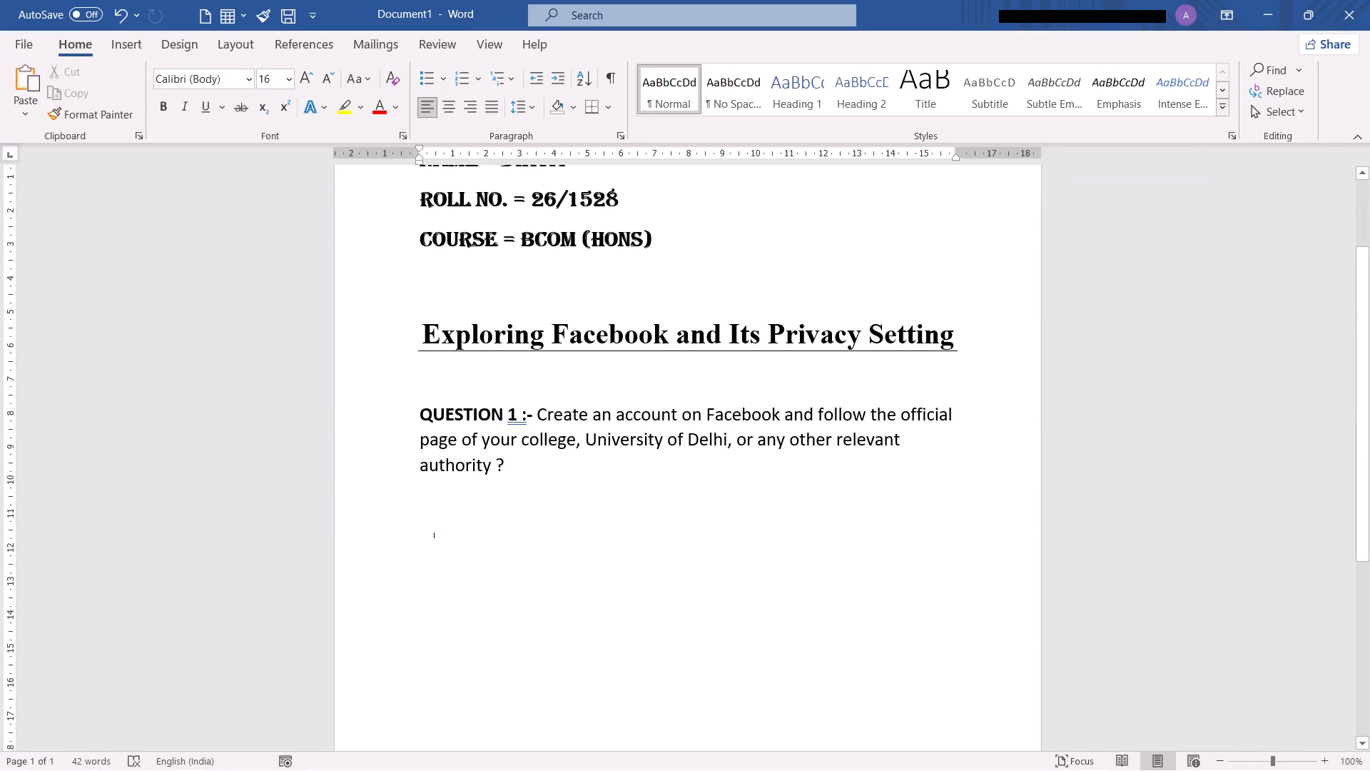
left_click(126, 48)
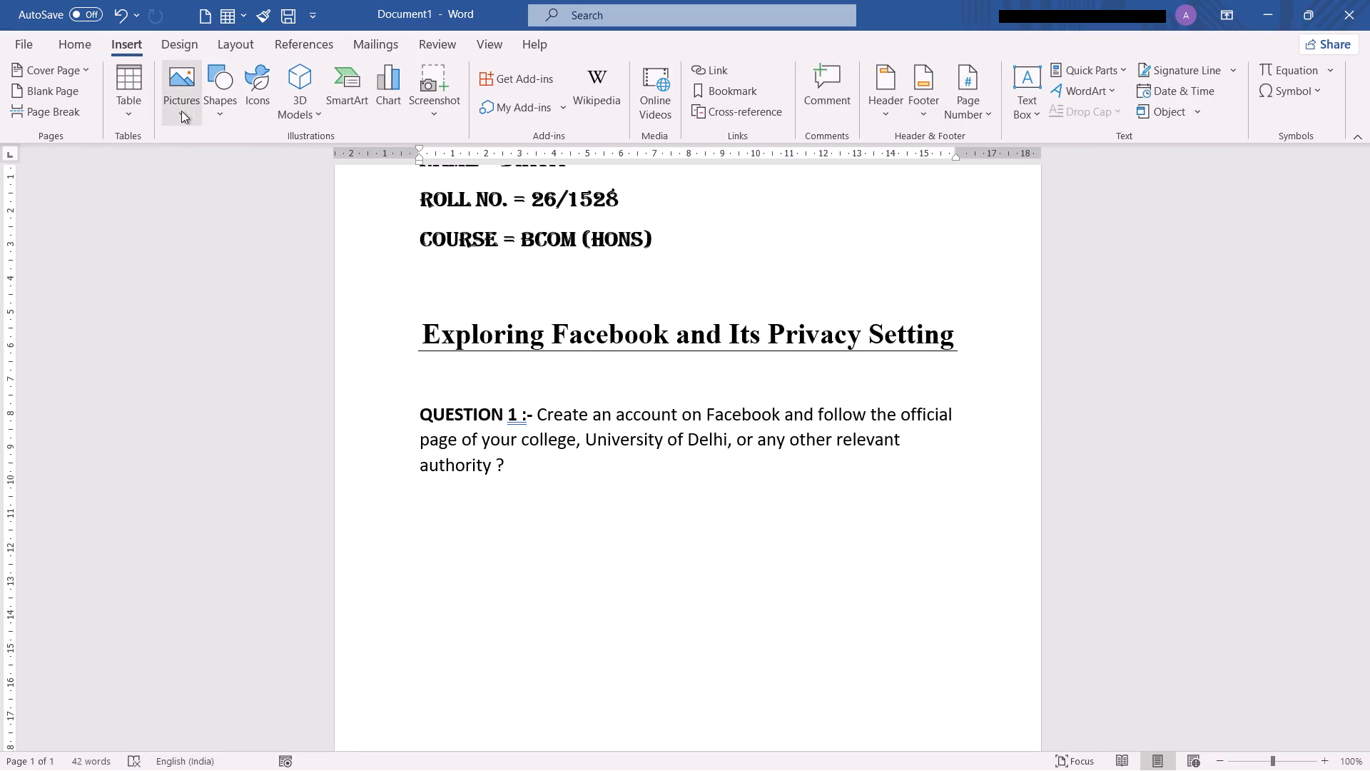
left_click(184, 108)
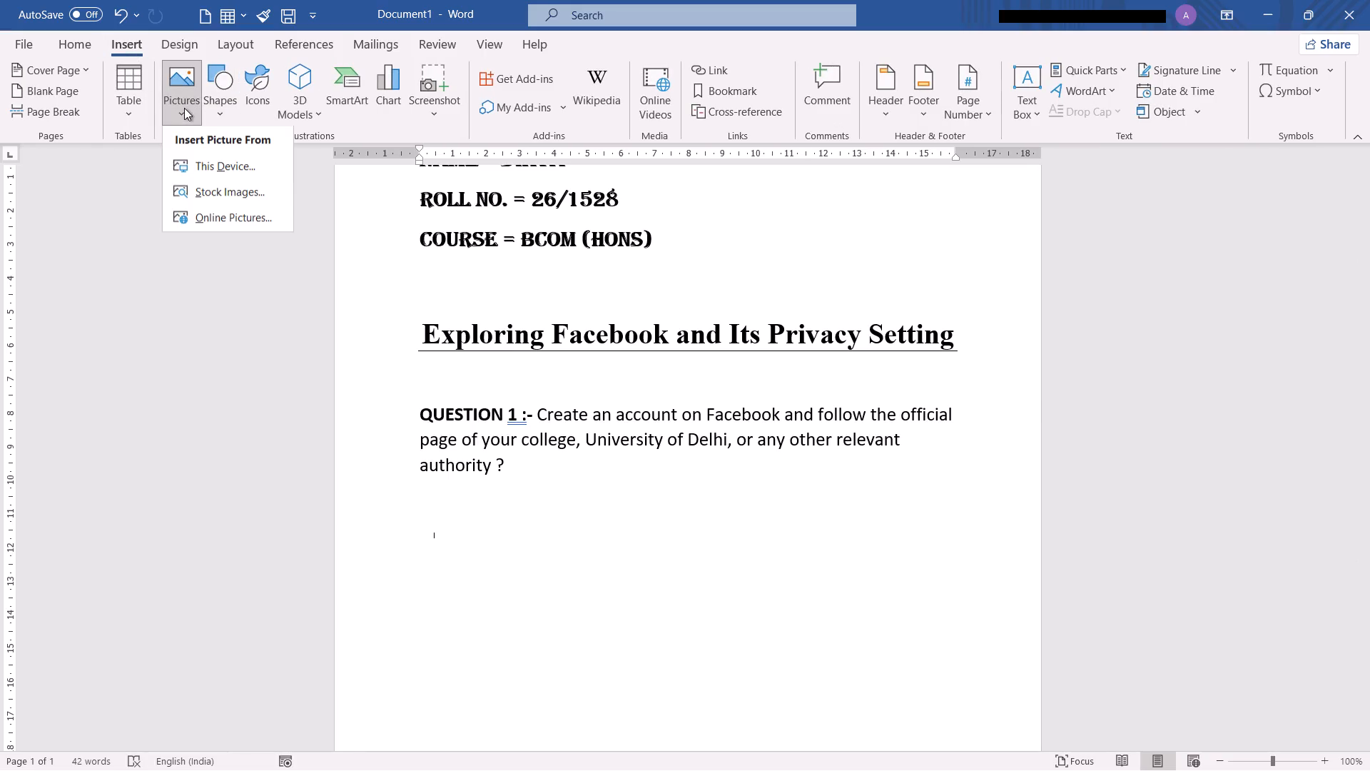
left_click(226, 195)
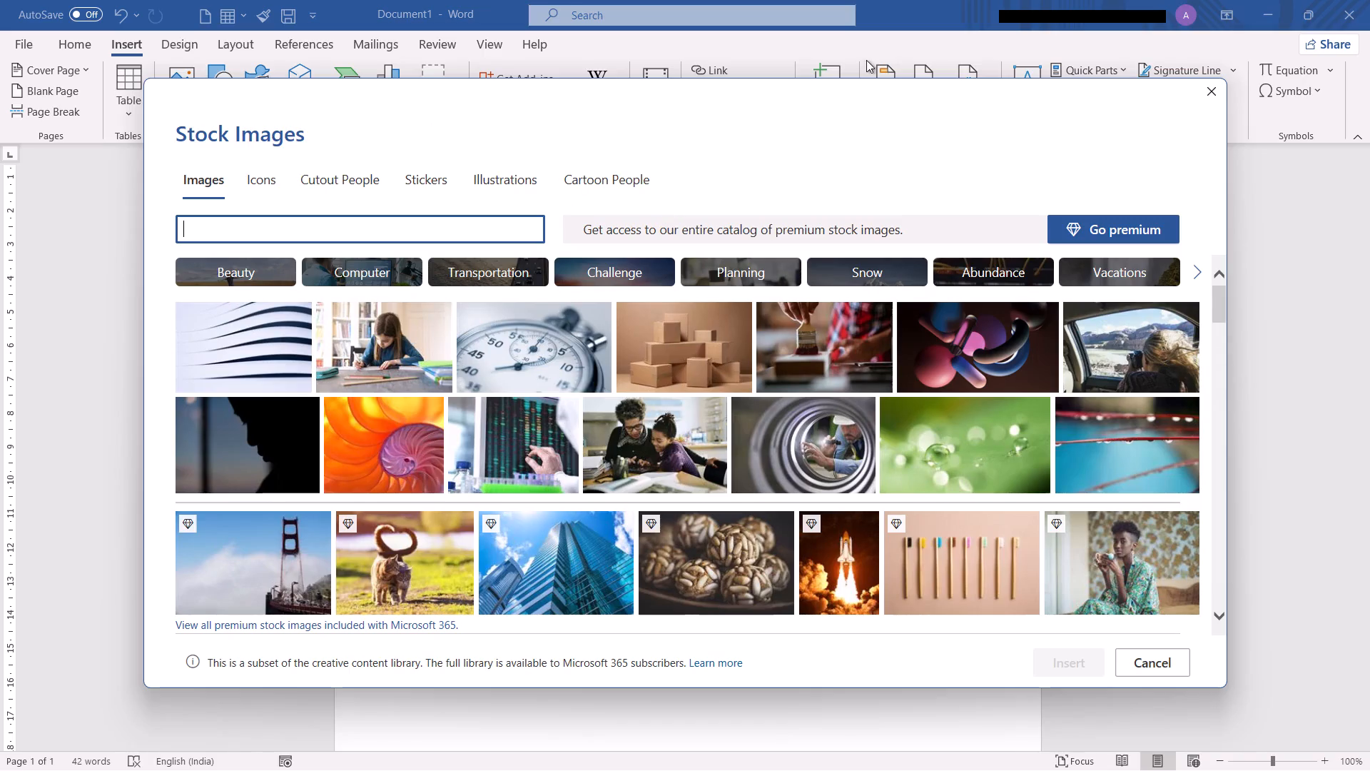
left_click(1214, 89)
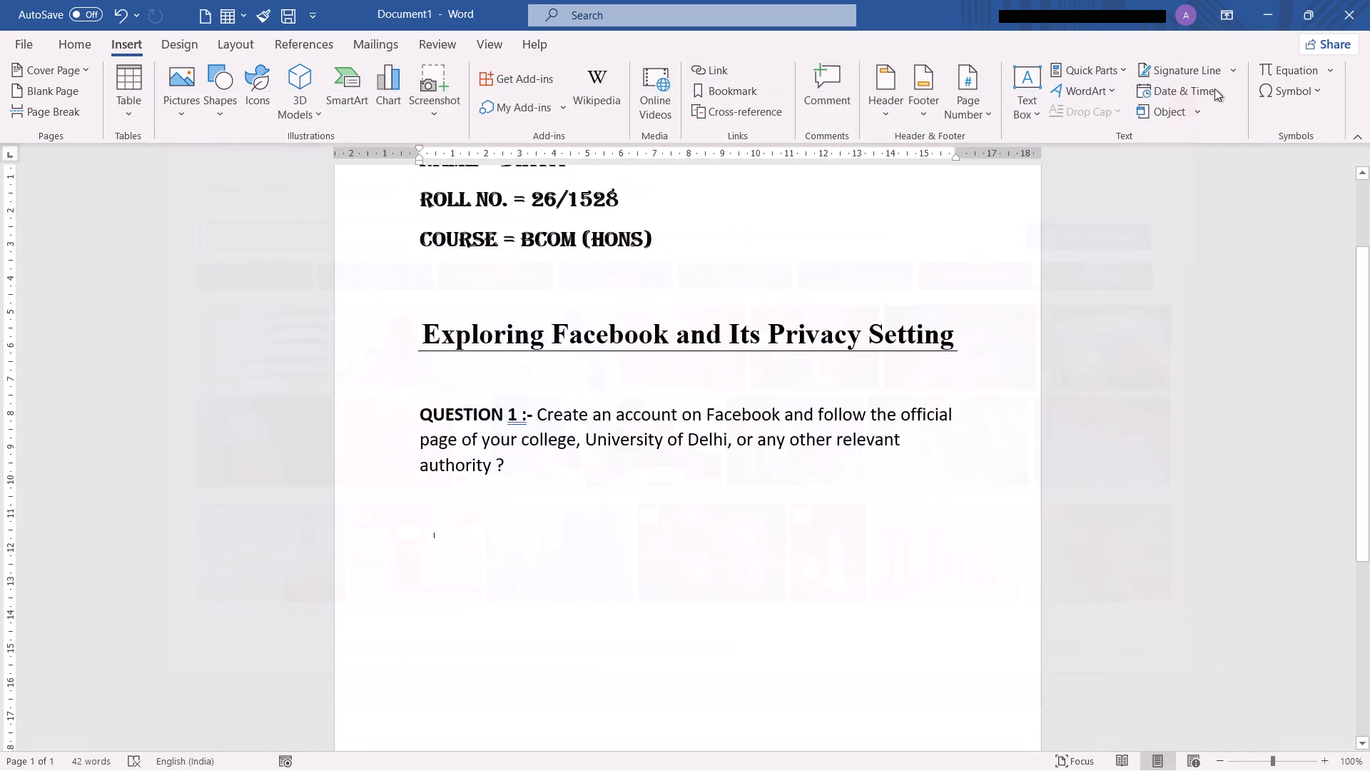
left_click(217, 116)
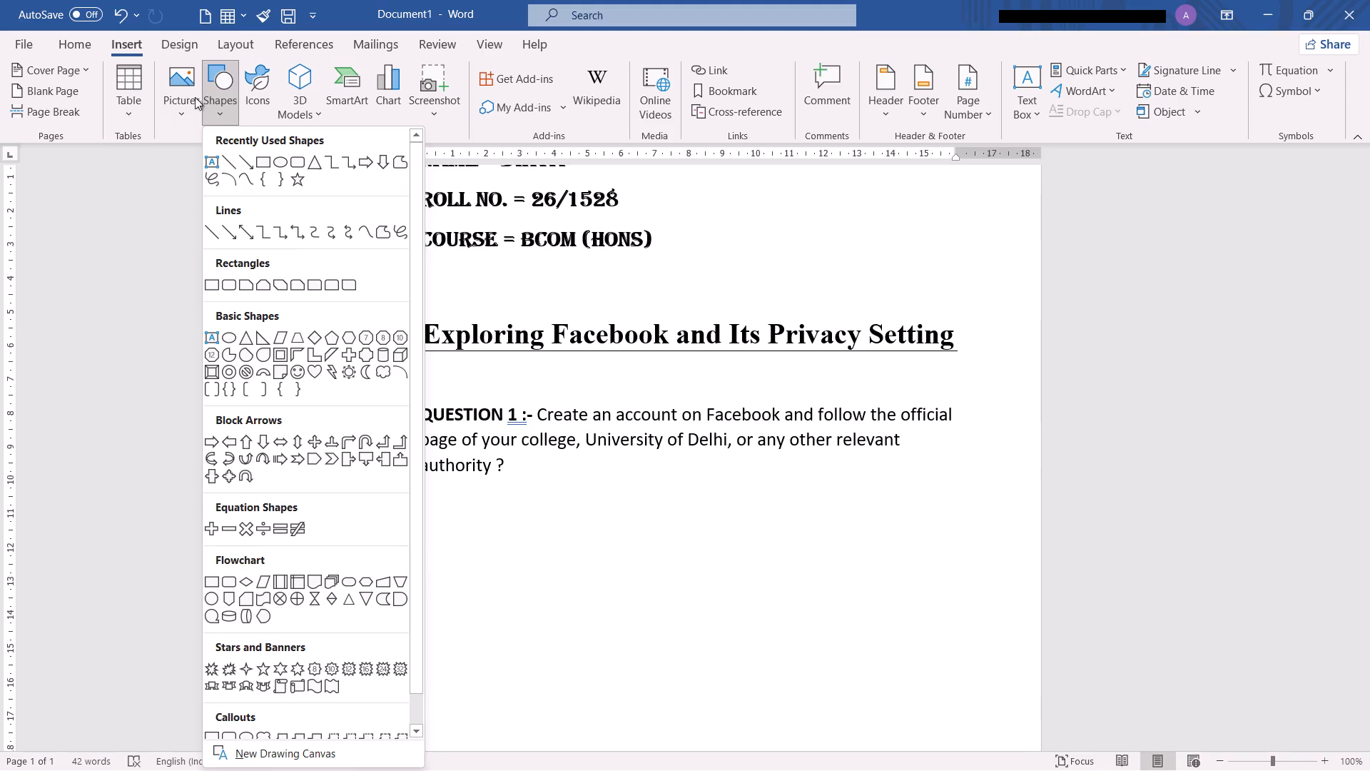
Start inserting a picture from this device below the Question 1 text and browse to the Documents folder.
left_click(181, 115)
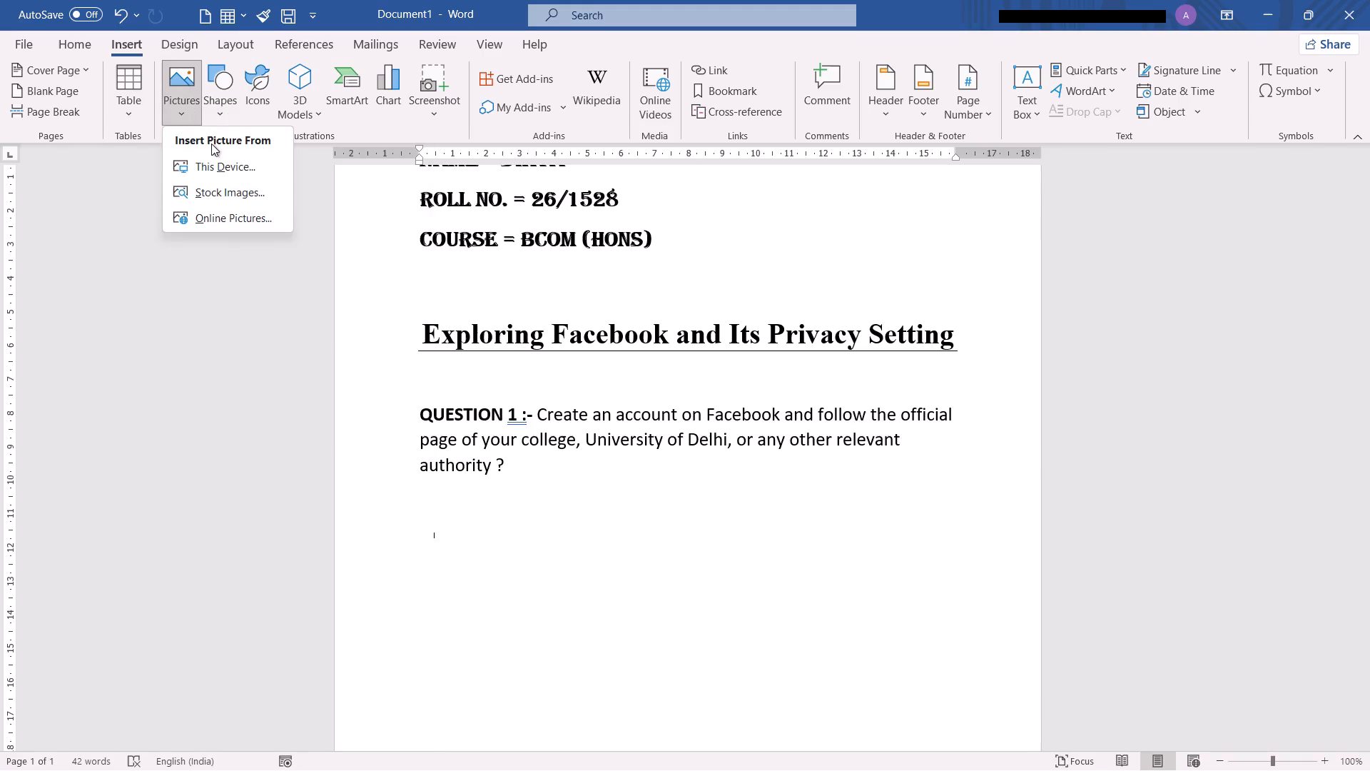
left_click(222, 162)
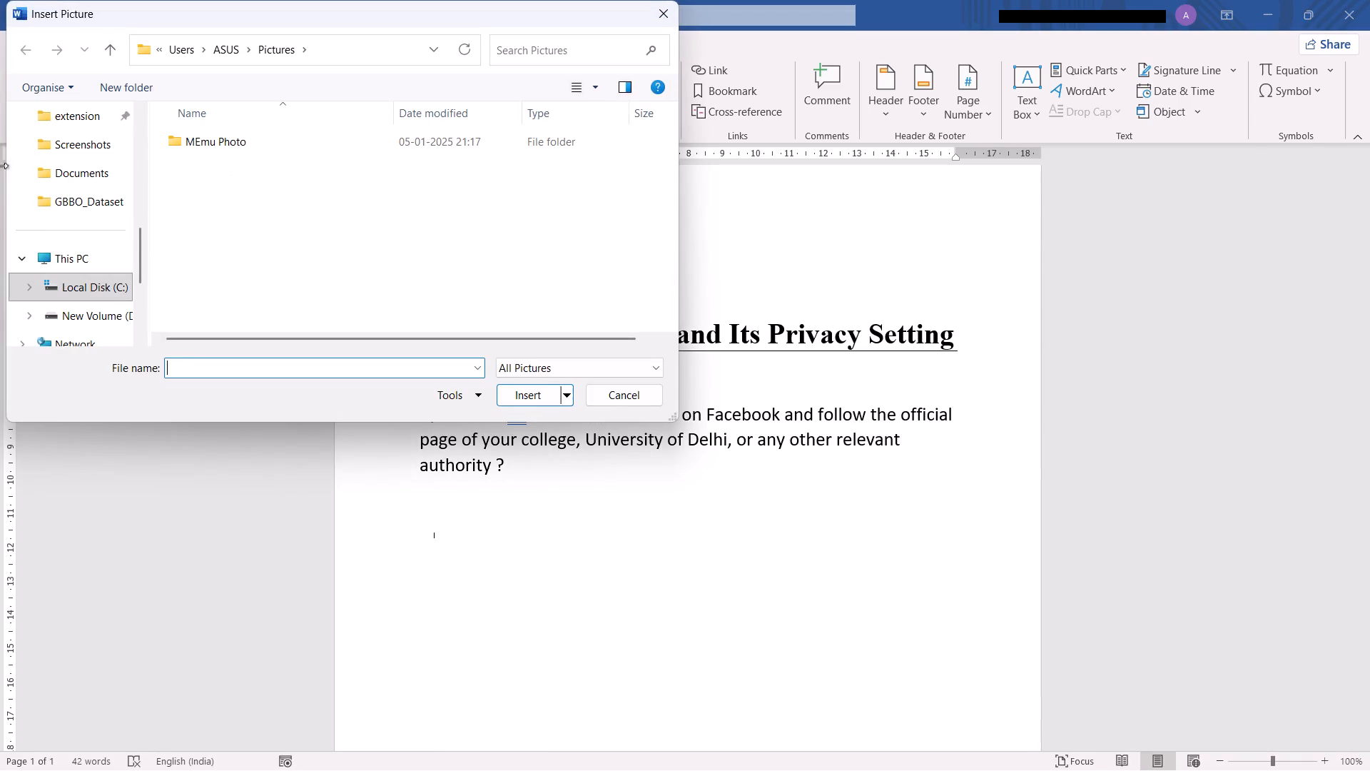
left_click(93, 171)
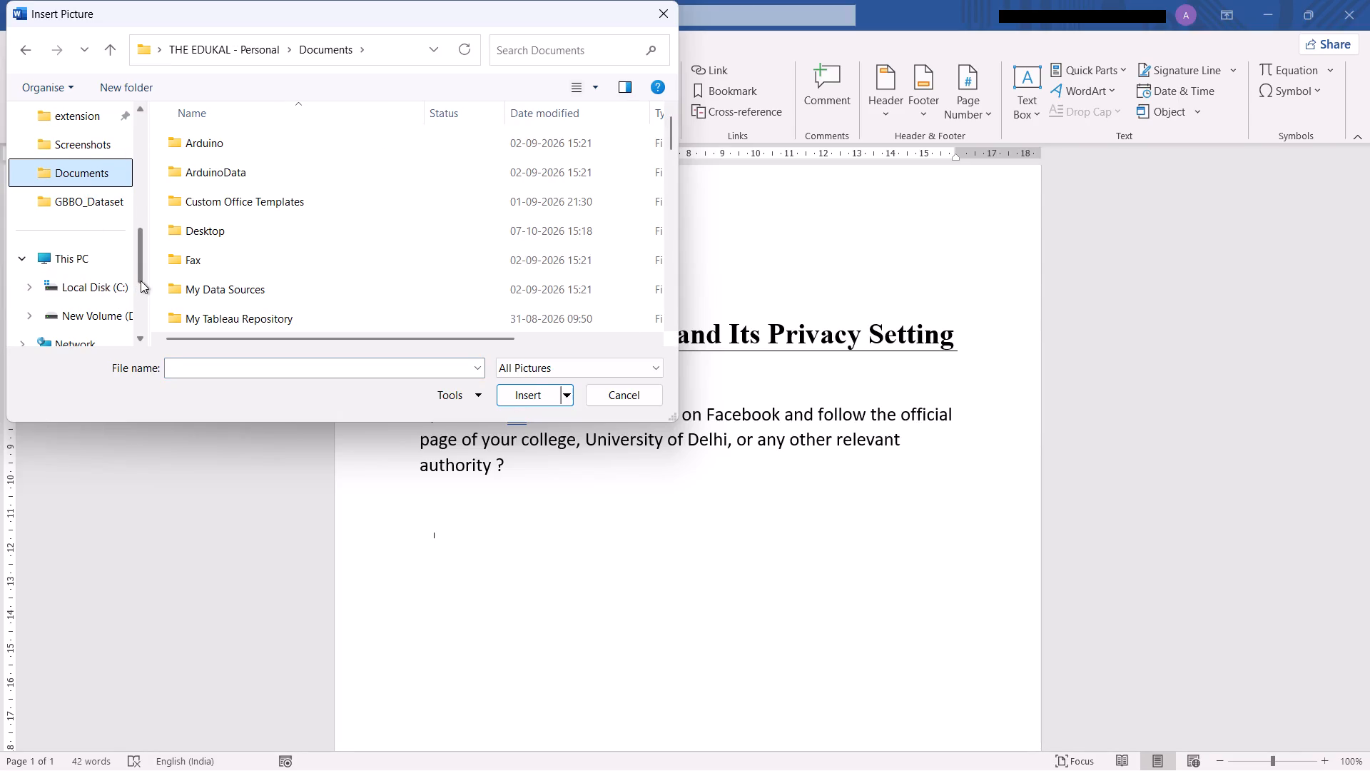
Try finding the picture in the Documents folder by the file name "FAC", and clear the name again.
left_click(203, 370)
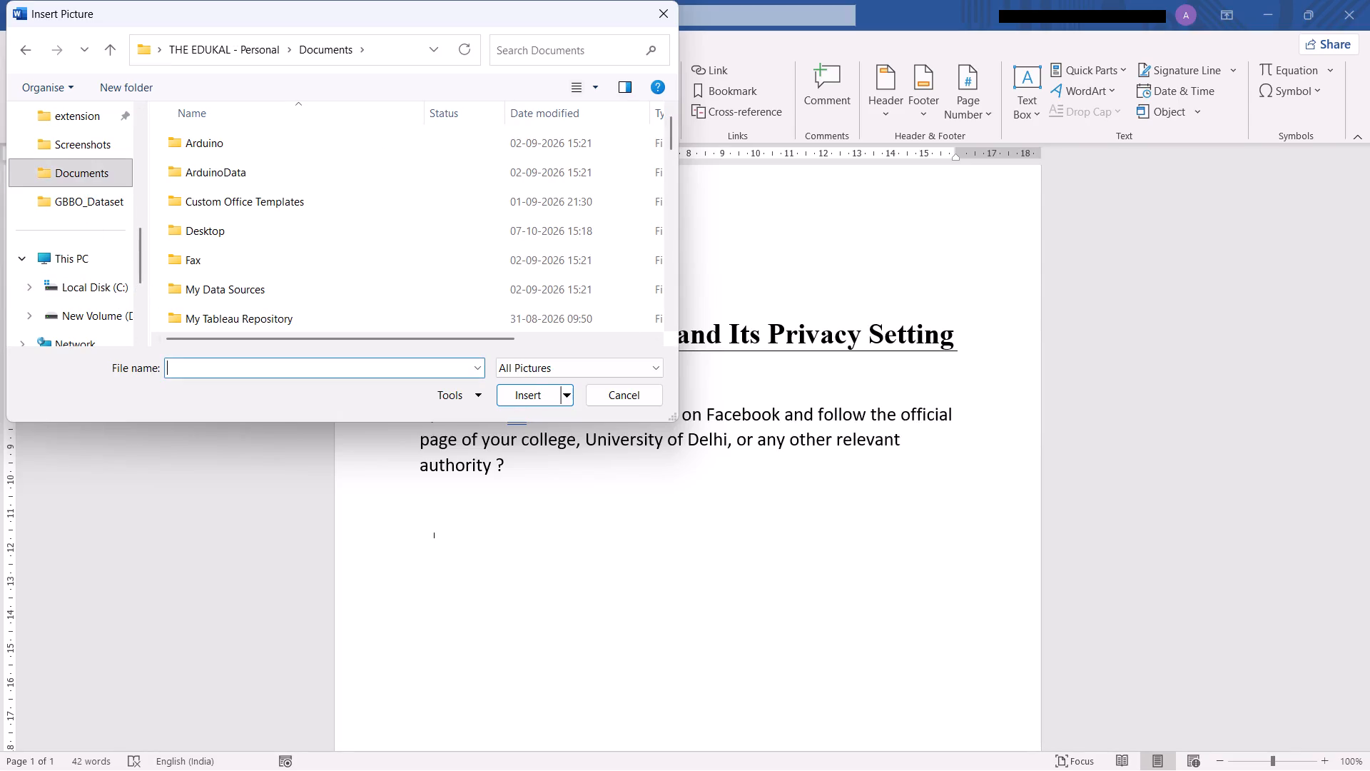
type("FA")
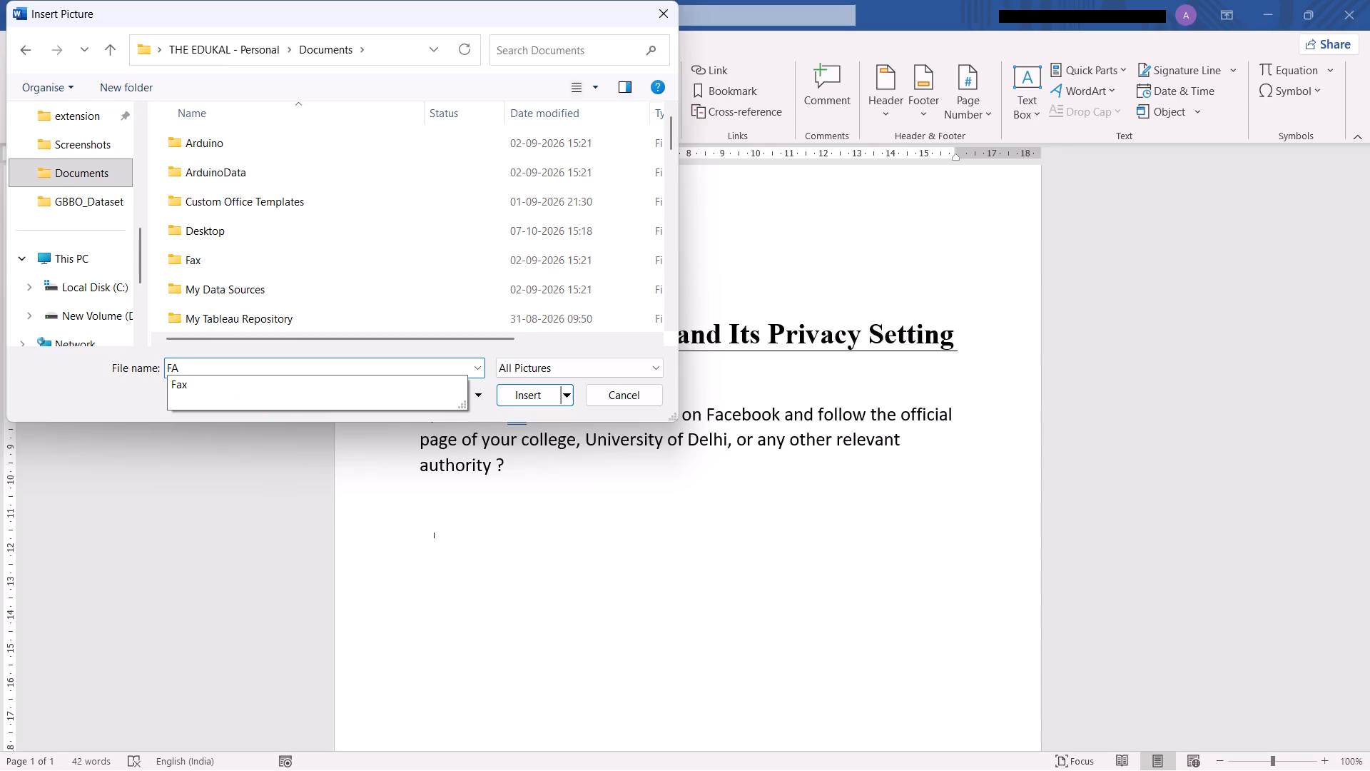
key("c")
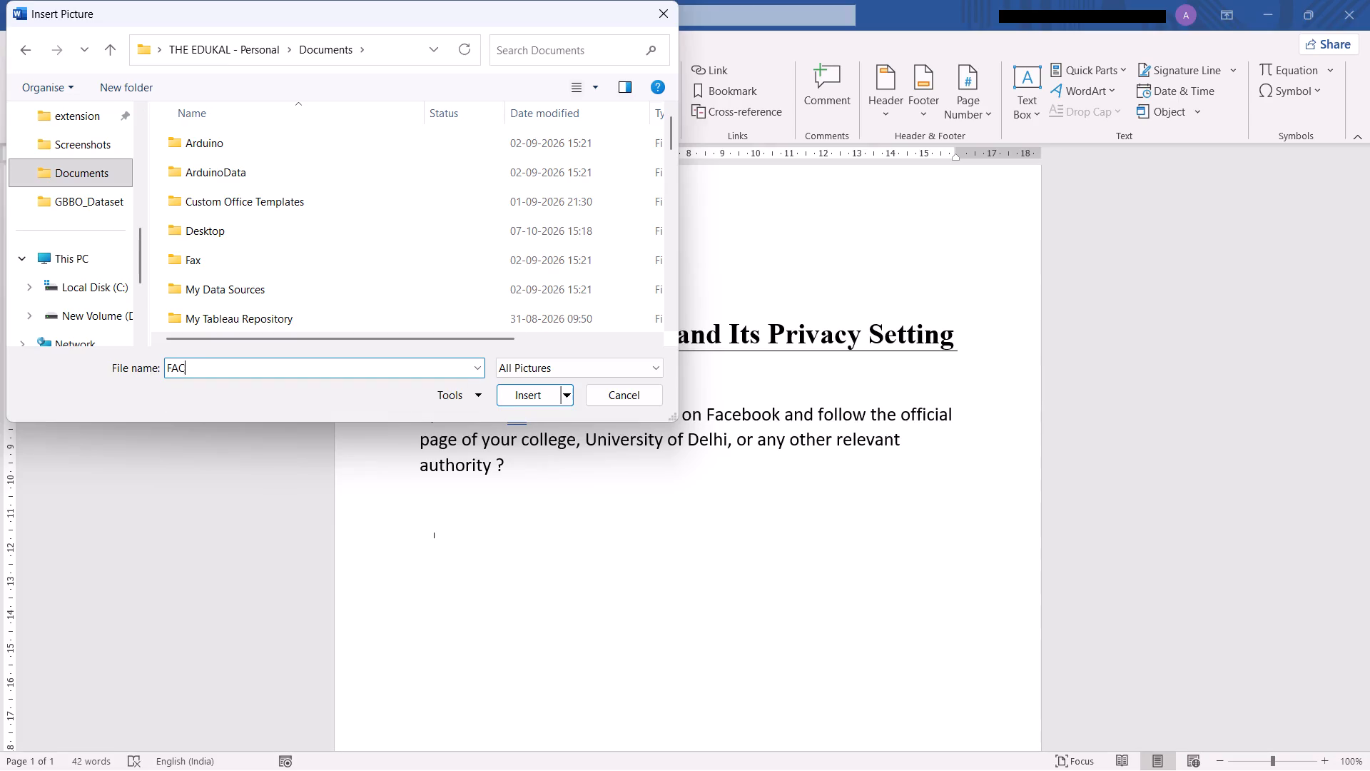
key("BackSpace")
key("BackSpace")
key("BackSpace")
Look through the Pictures folder and its Saved Pictures subfolder for the picture to insert.
left_click_drag(138, 249, 138, 268)
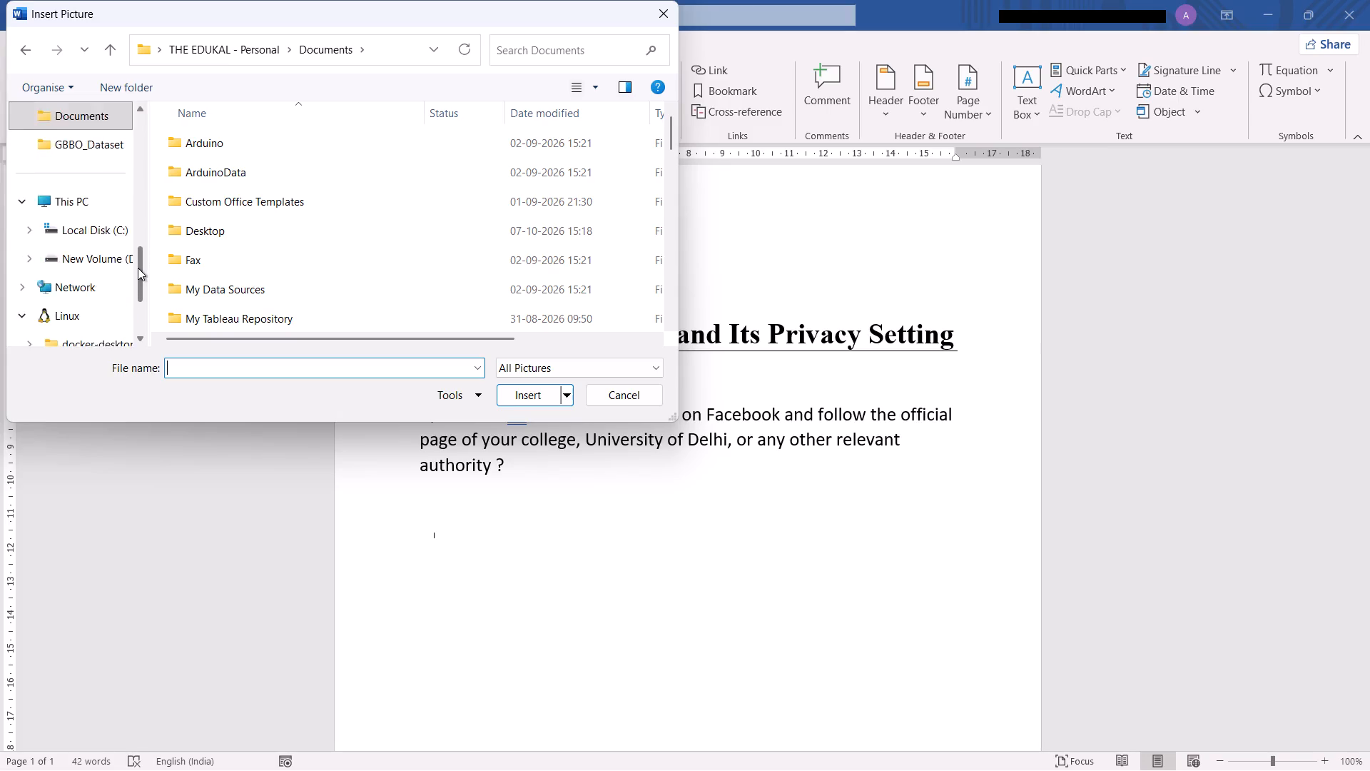
left_click_drag(138, 268, 138, 303)
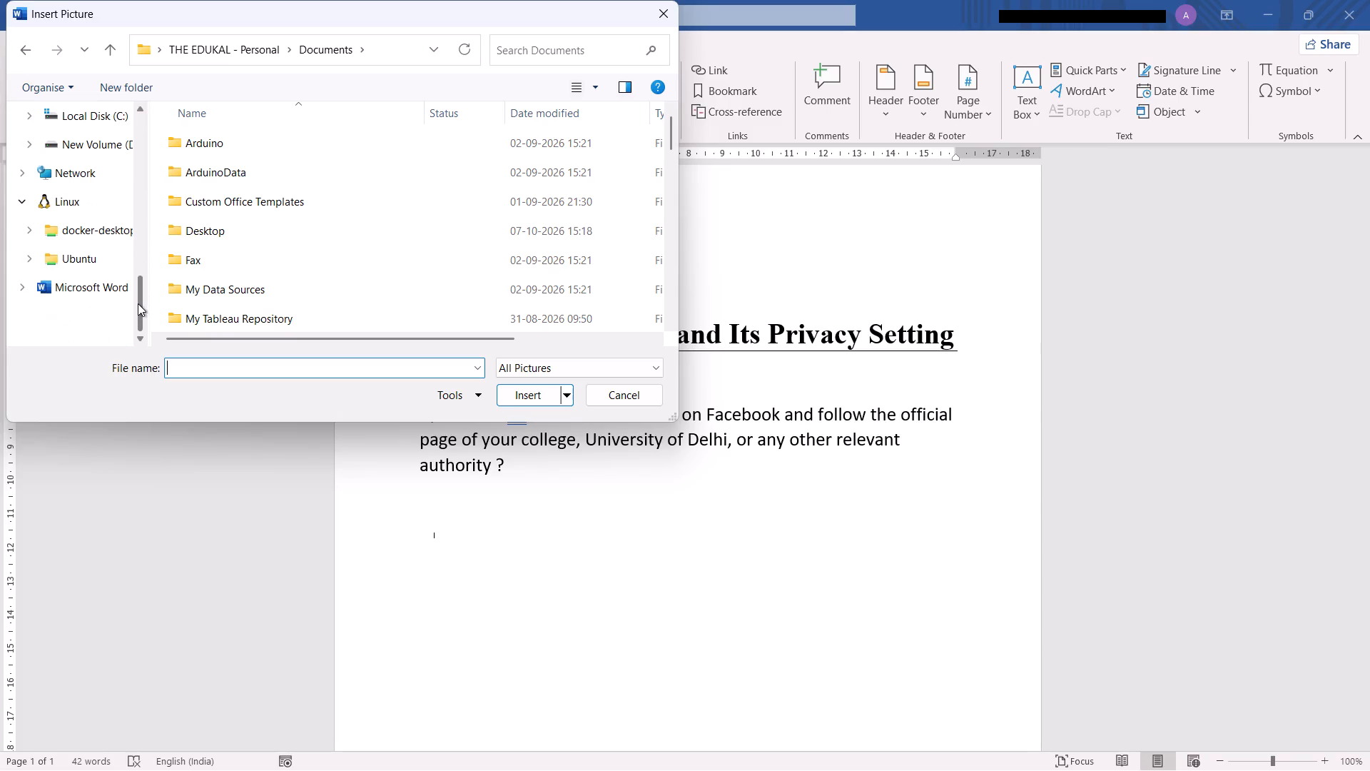
left_click_drag(138, 303, 145, 269)
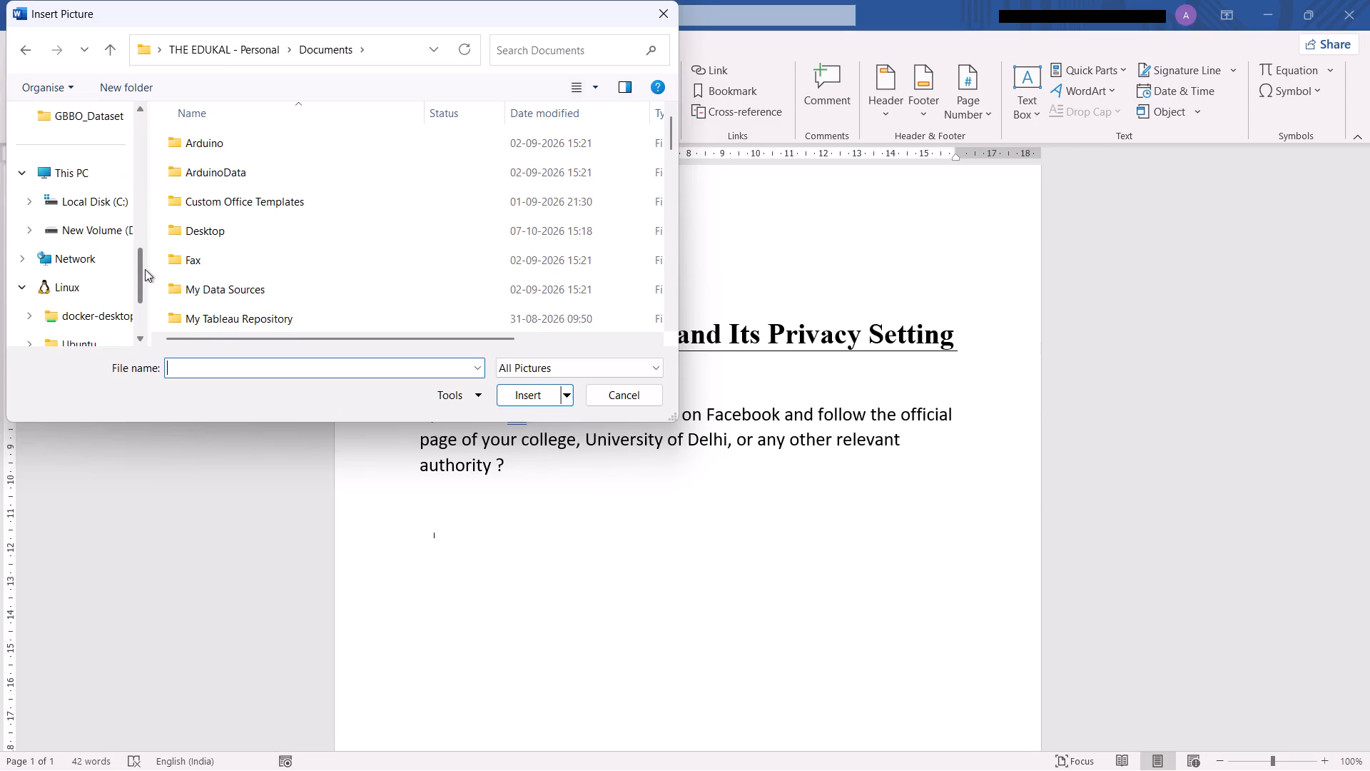
left_click_drag(145, 269, 146, 216)
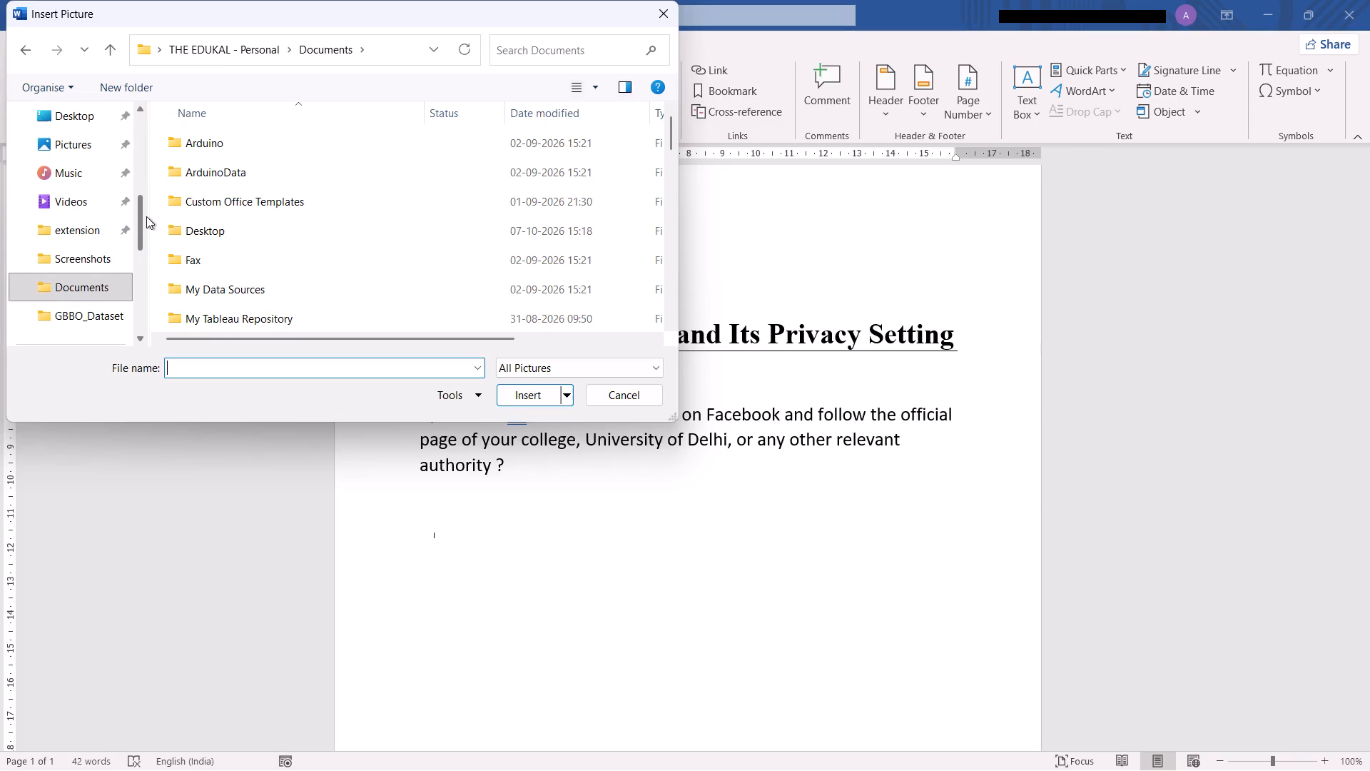
left_click_drag(146, 216, 146, 211)
left_click(77, 144)
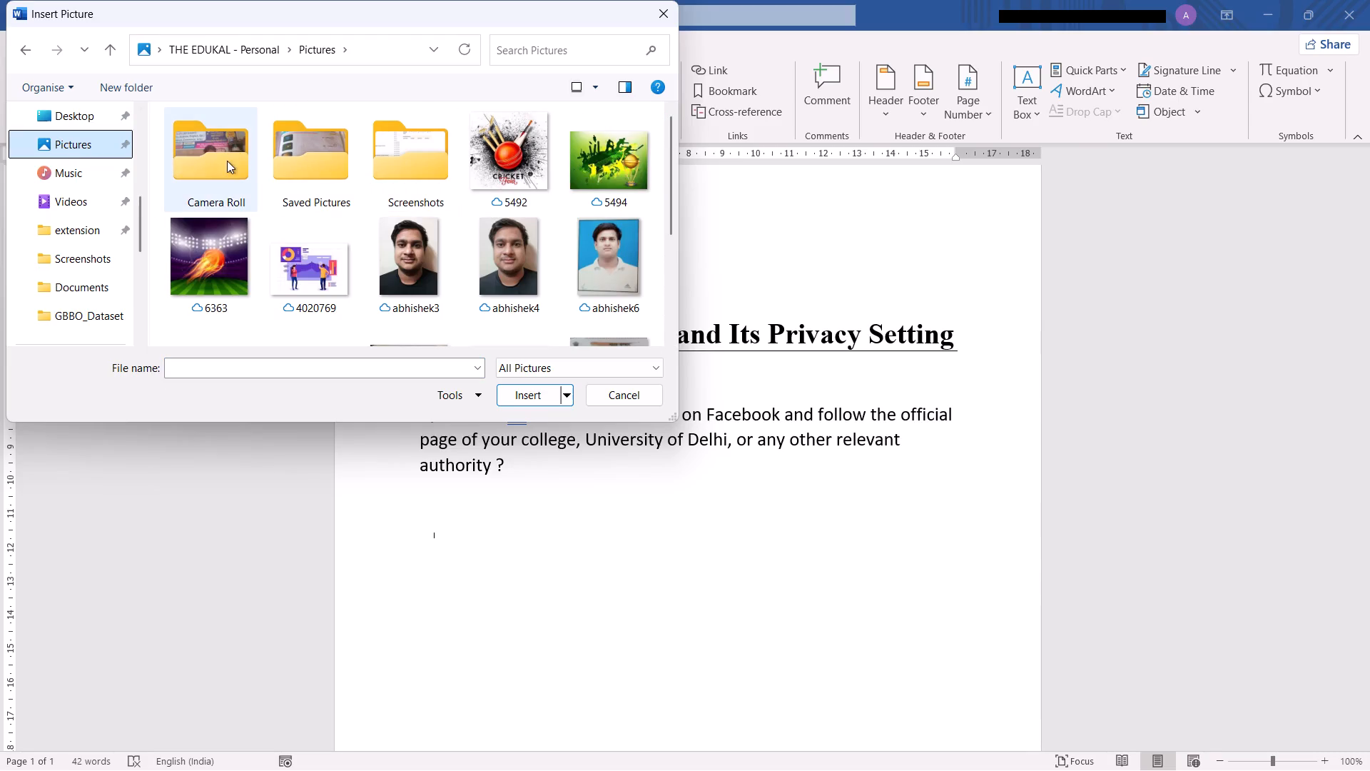
left_click(320, 151)
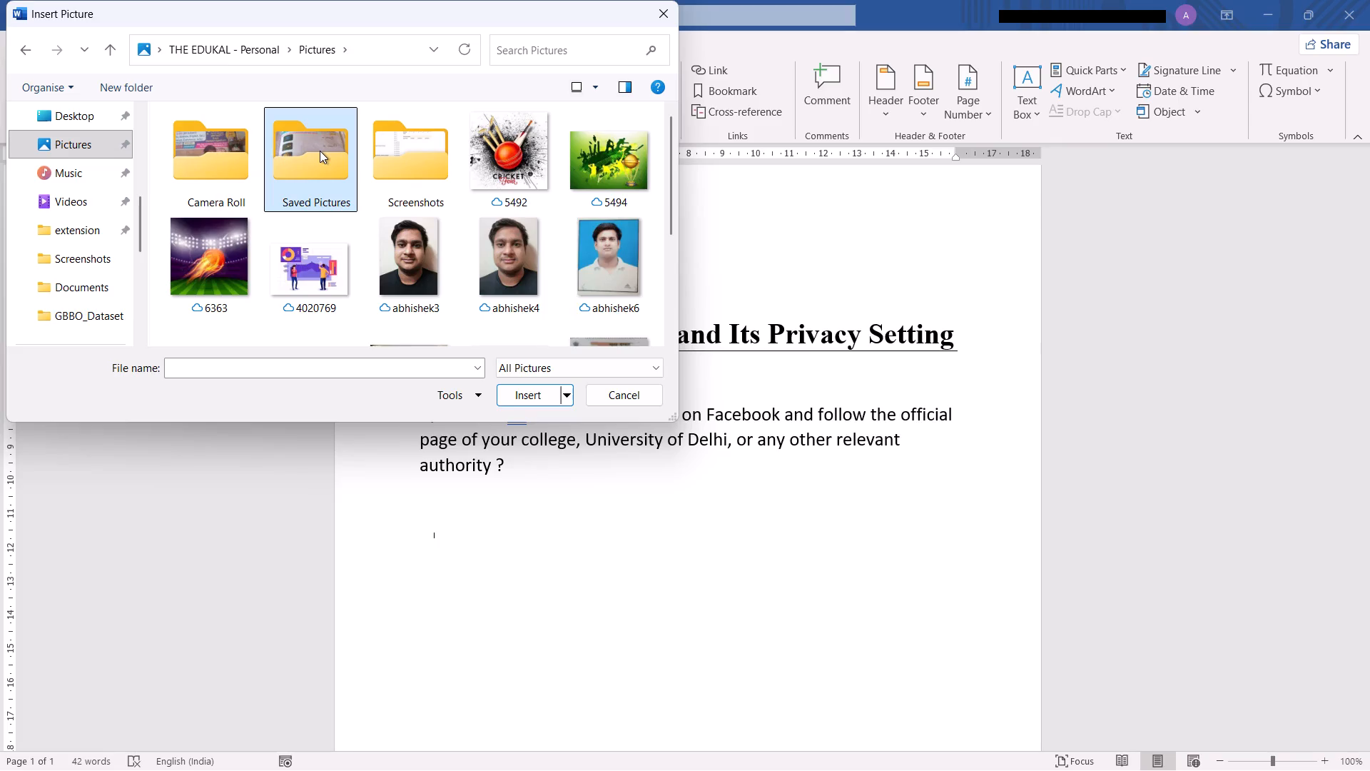
left_click(320, 151)
double_click(320, 151)
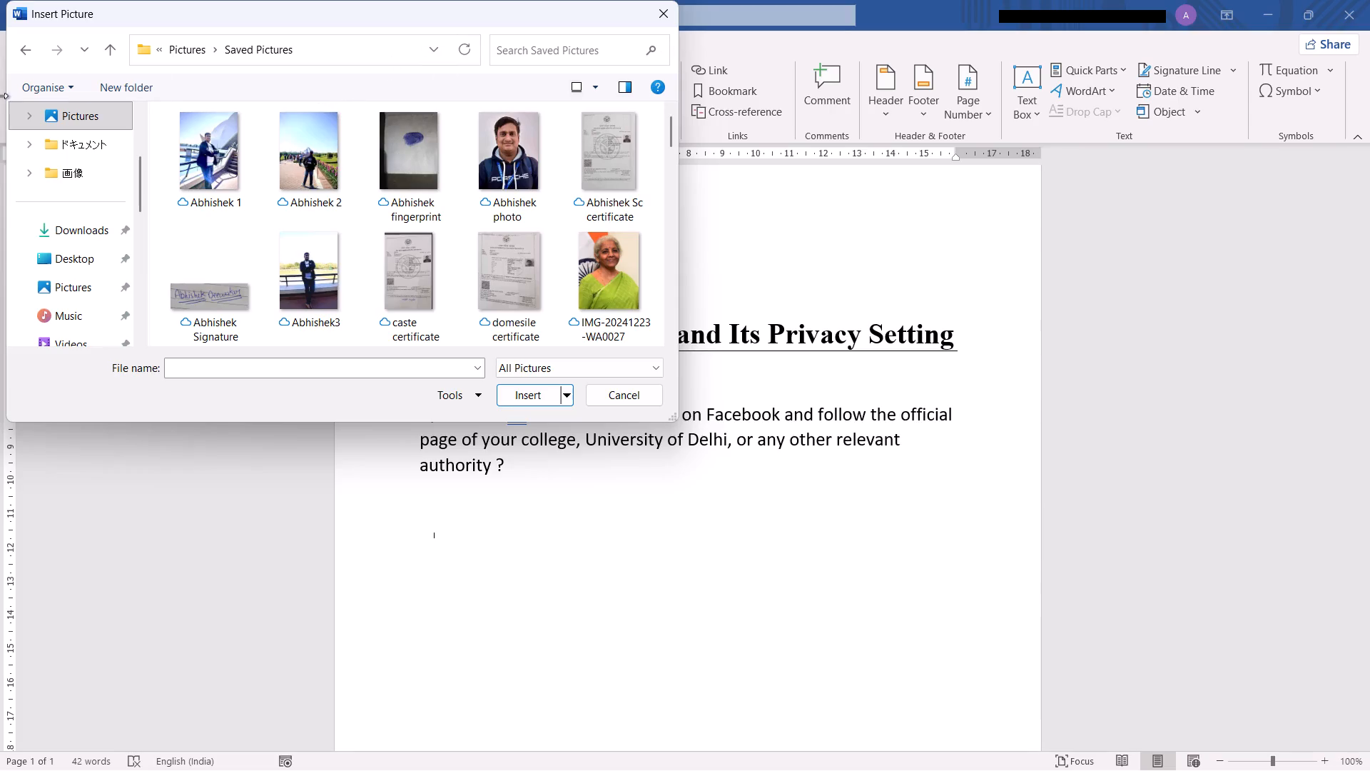
Go back to the Documents folder and look through the folder tree for another location holding the picture.
left_click(29, 51)
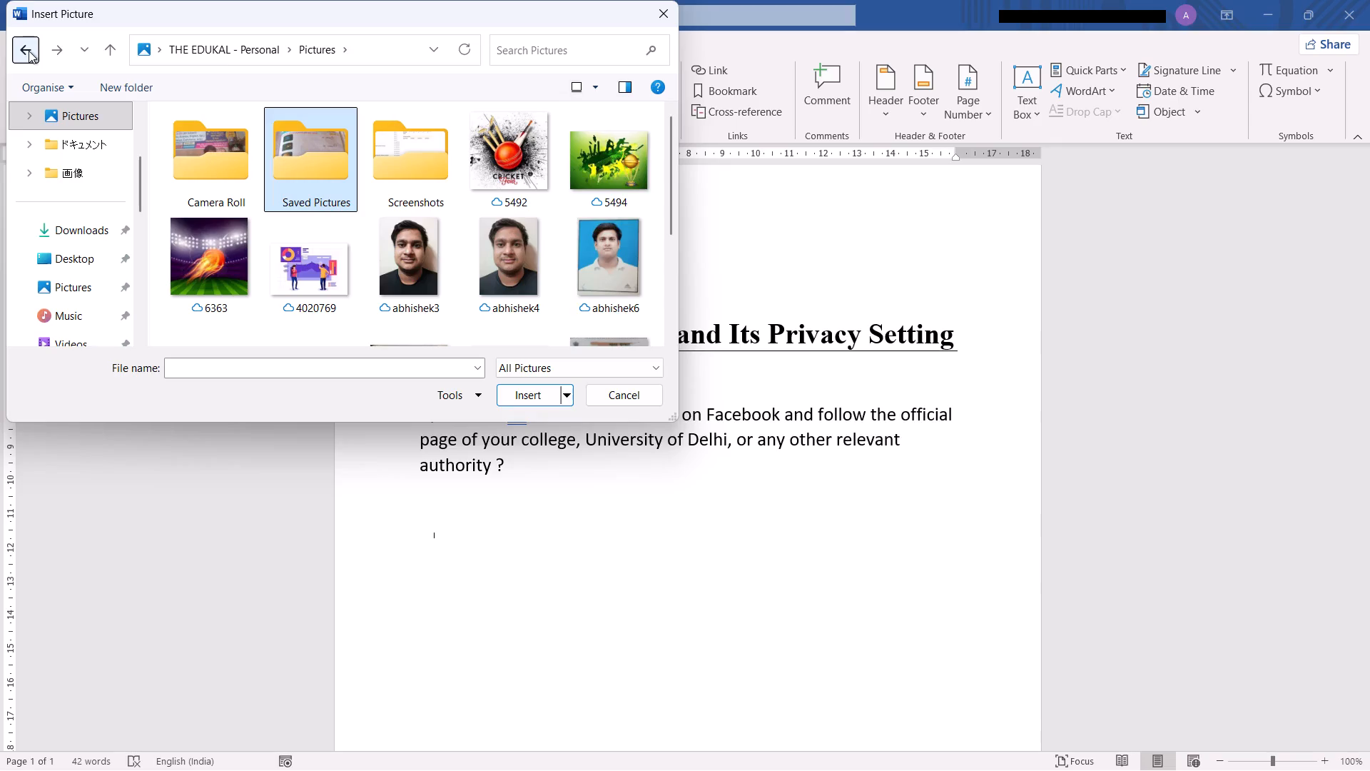
left_click(29, 51)
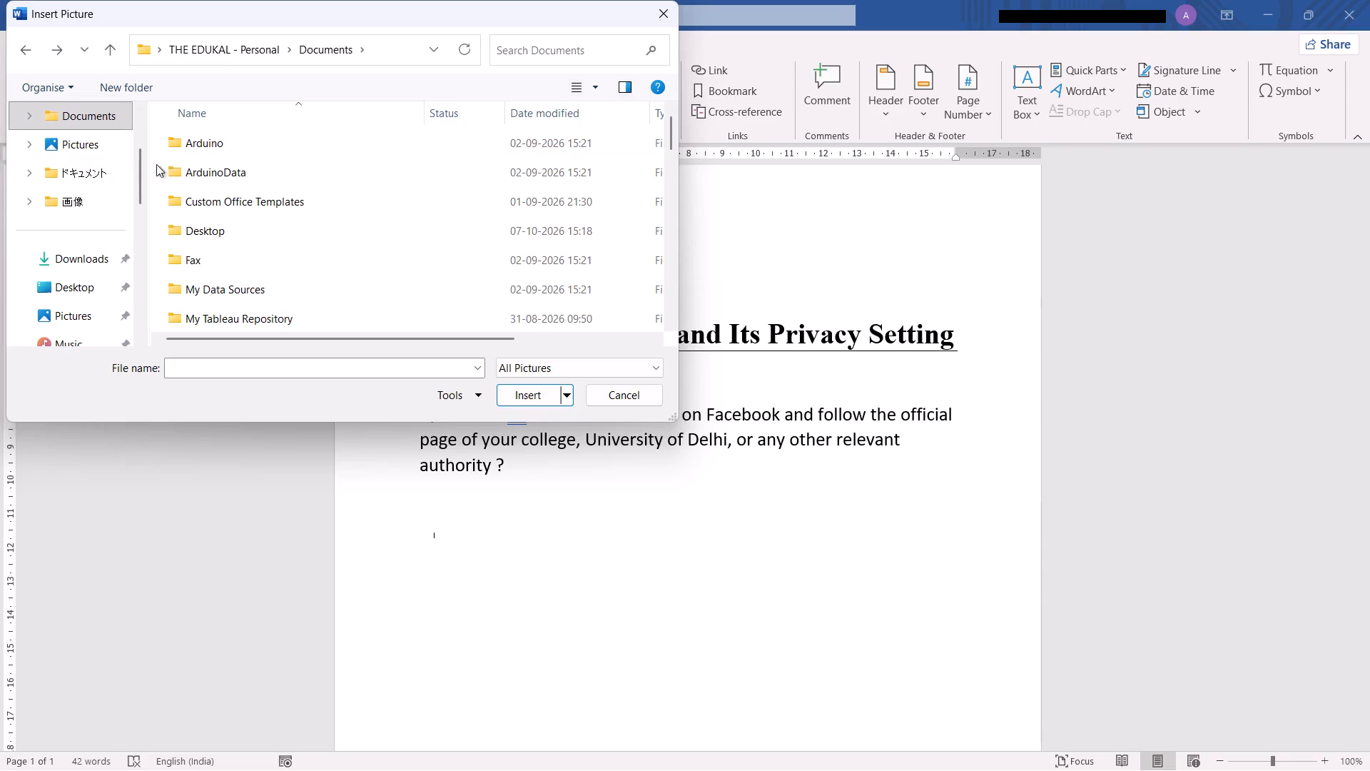
left_click_drag(138, 175, 138, 170)
left_click_drag(138, 170, 143, 150)
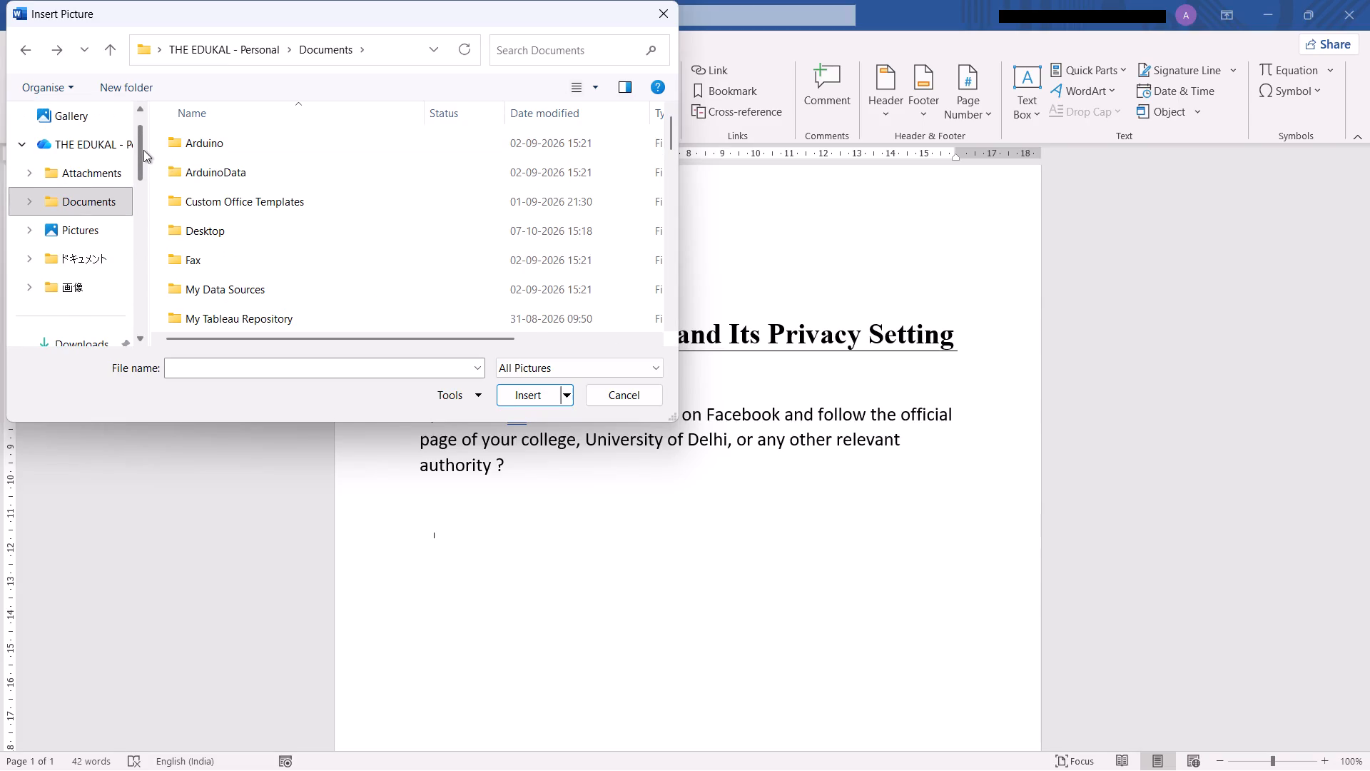
left_click_drag(143, 150, 143, 143)
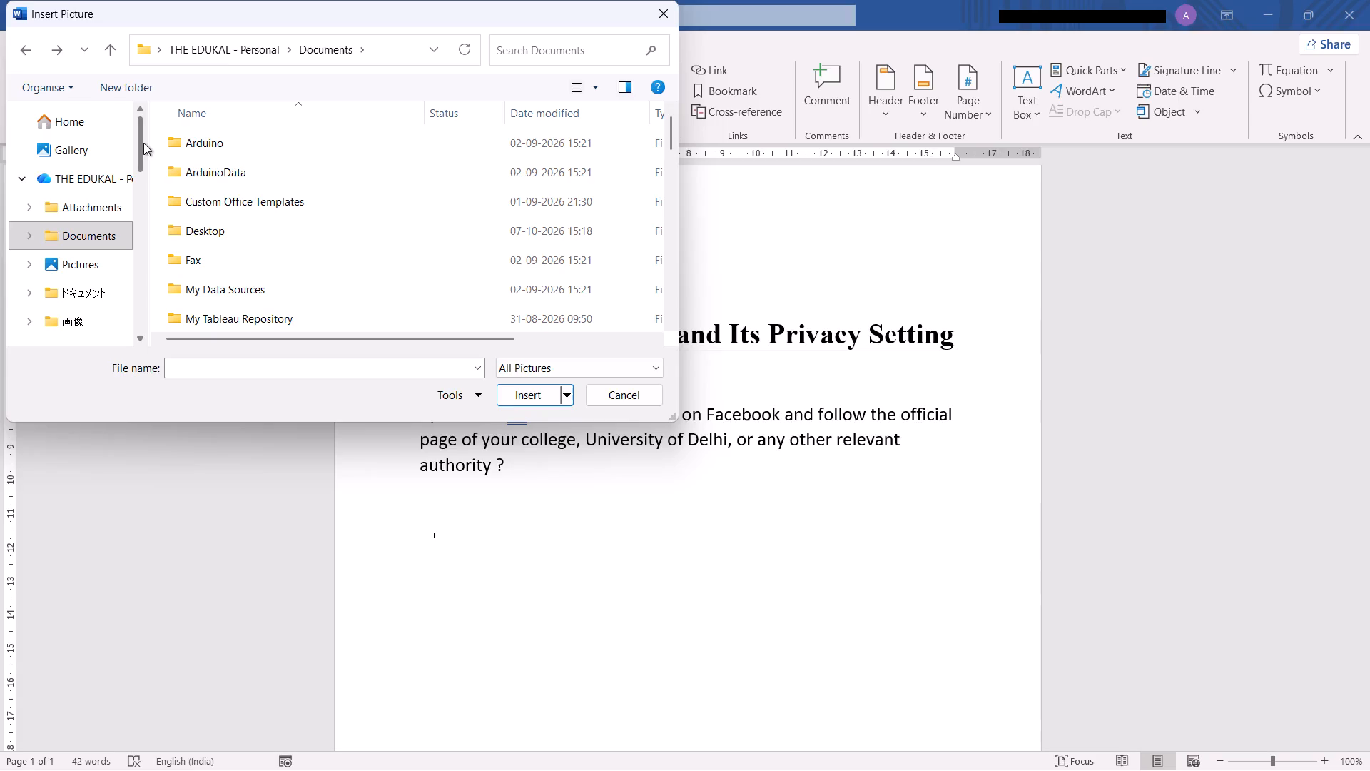
left_click_drag(143, 143, 151, 113)
left_click_drag(151, 113, 143, 128)
left_click_drag(143, 128, 141, 133)
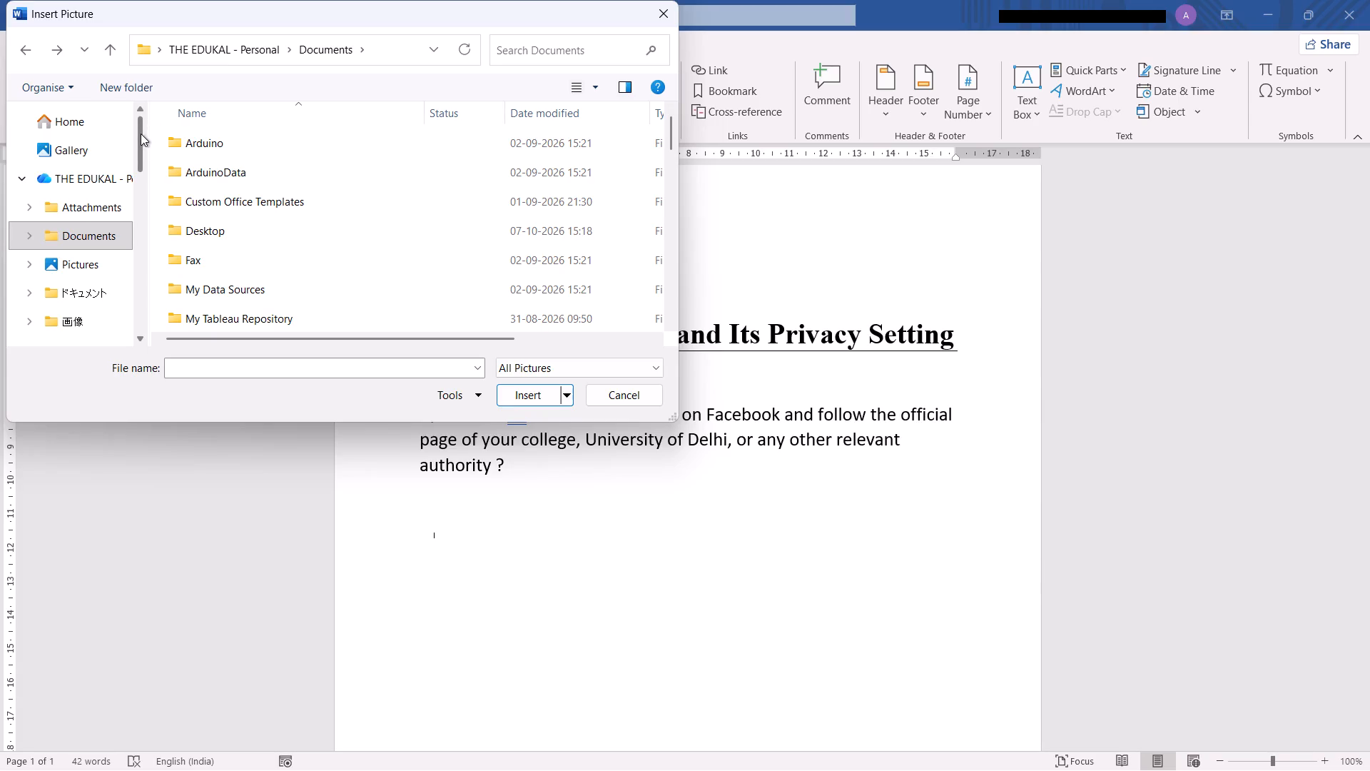
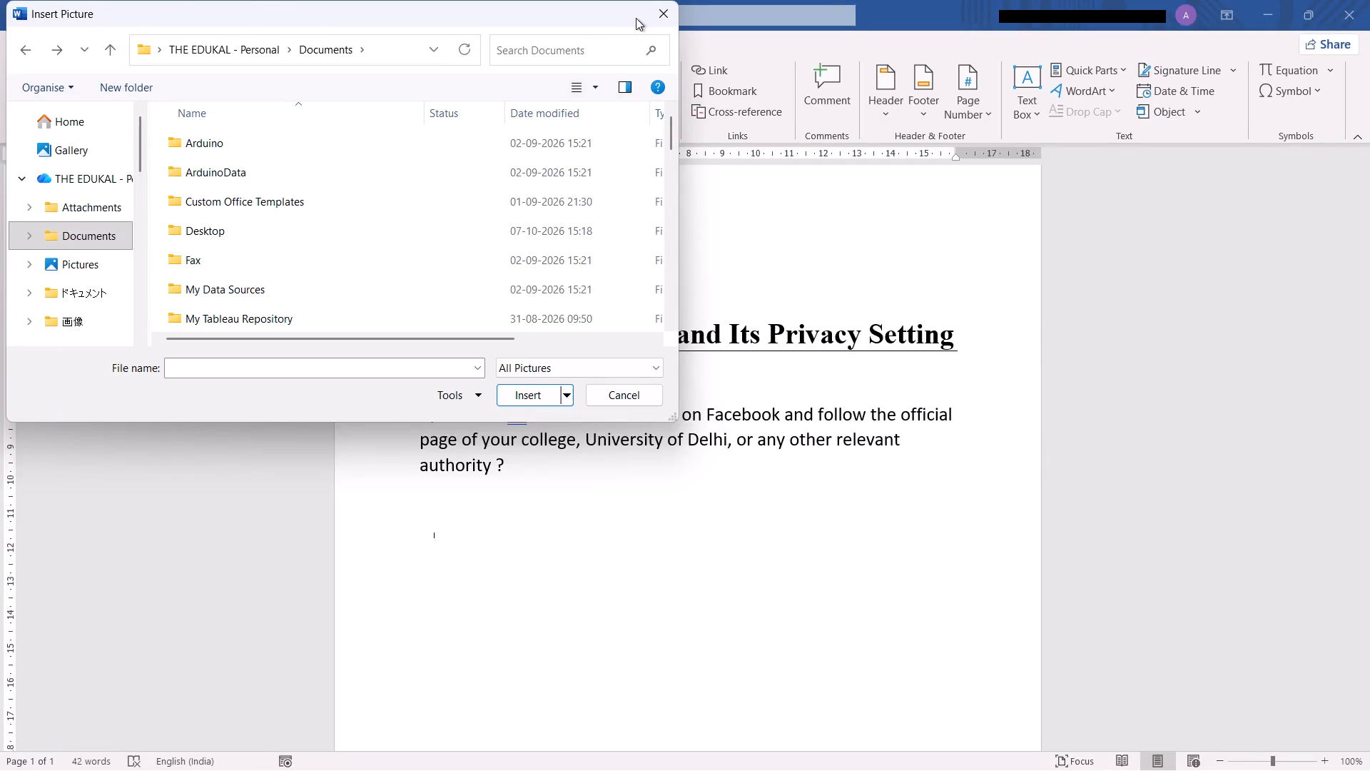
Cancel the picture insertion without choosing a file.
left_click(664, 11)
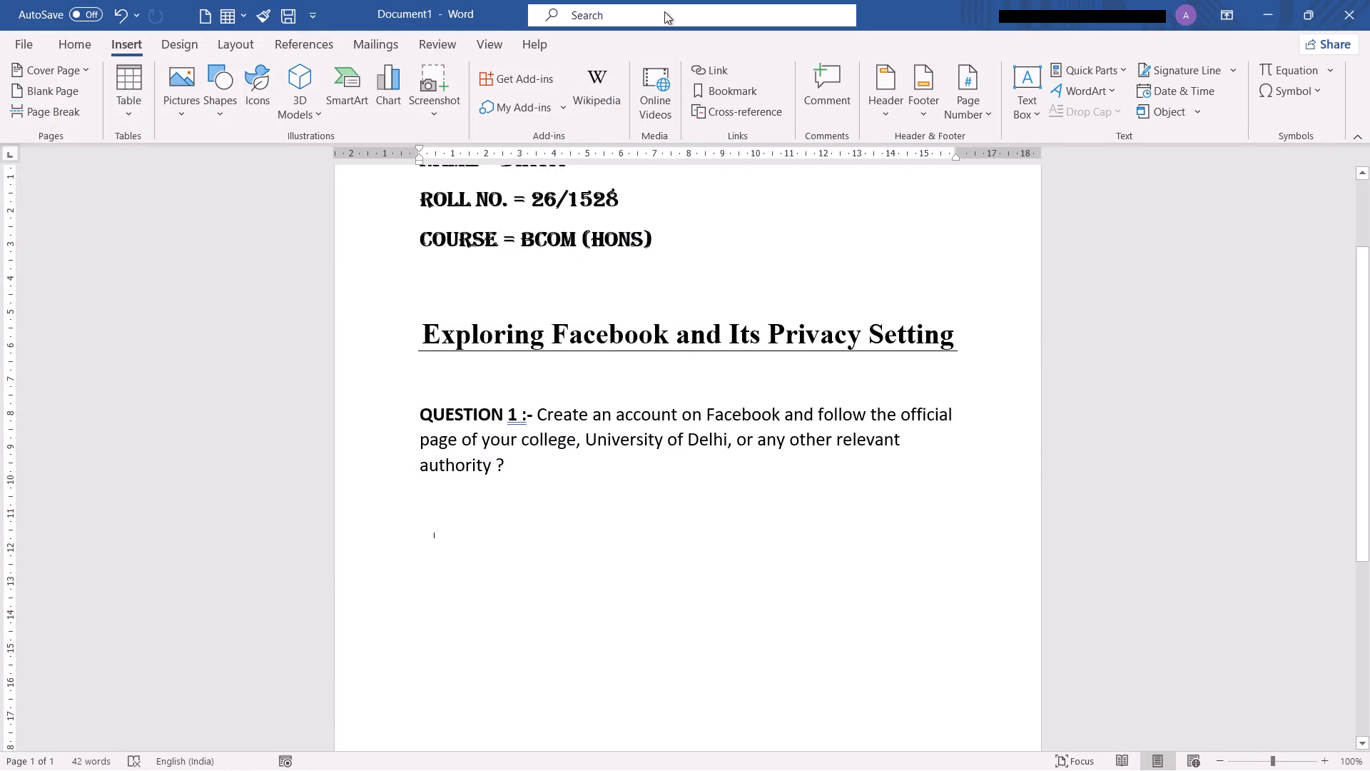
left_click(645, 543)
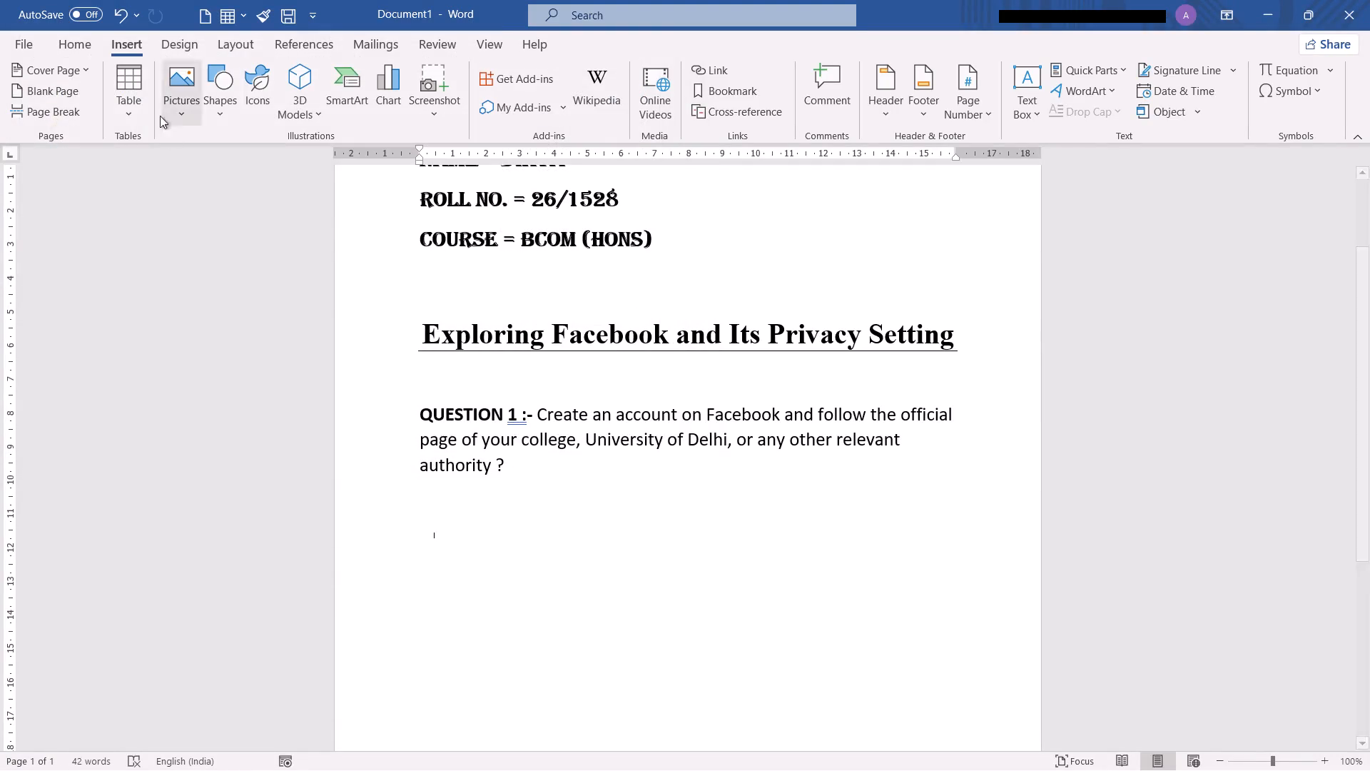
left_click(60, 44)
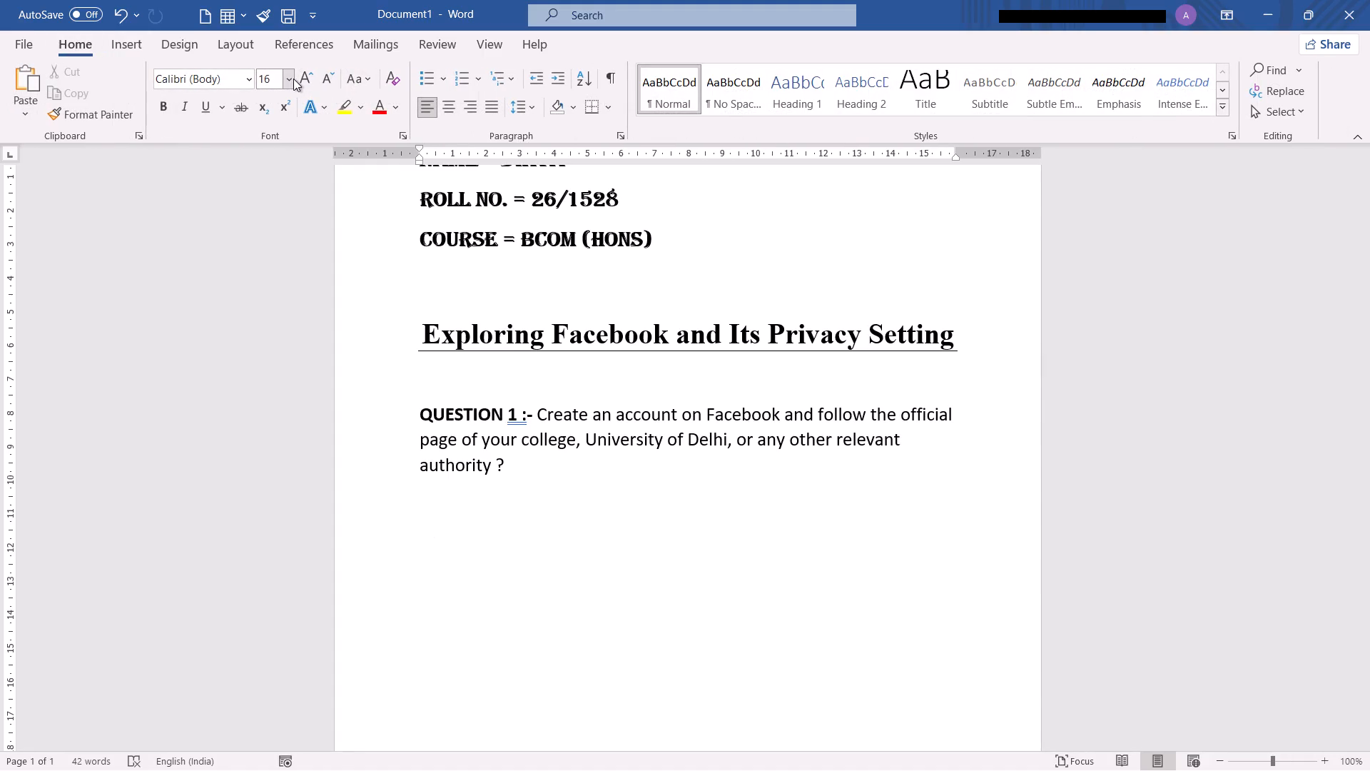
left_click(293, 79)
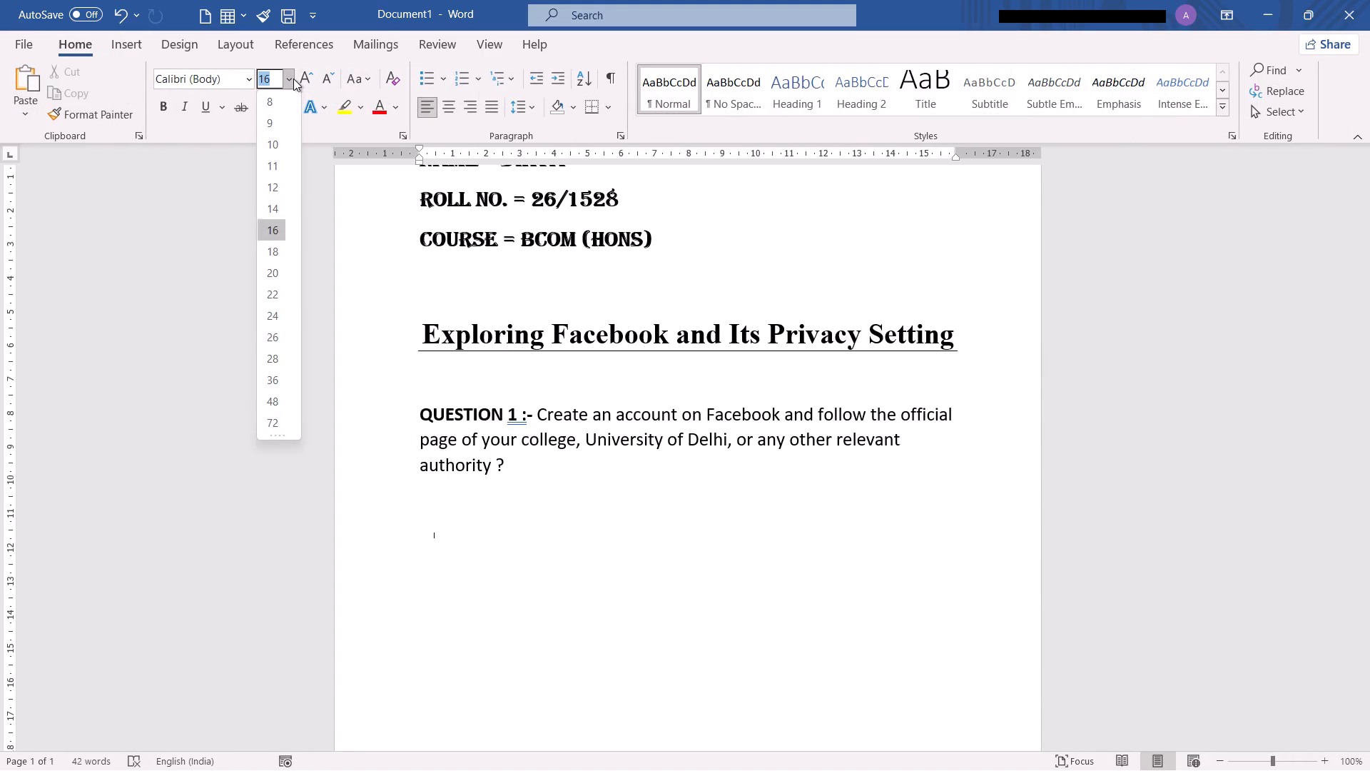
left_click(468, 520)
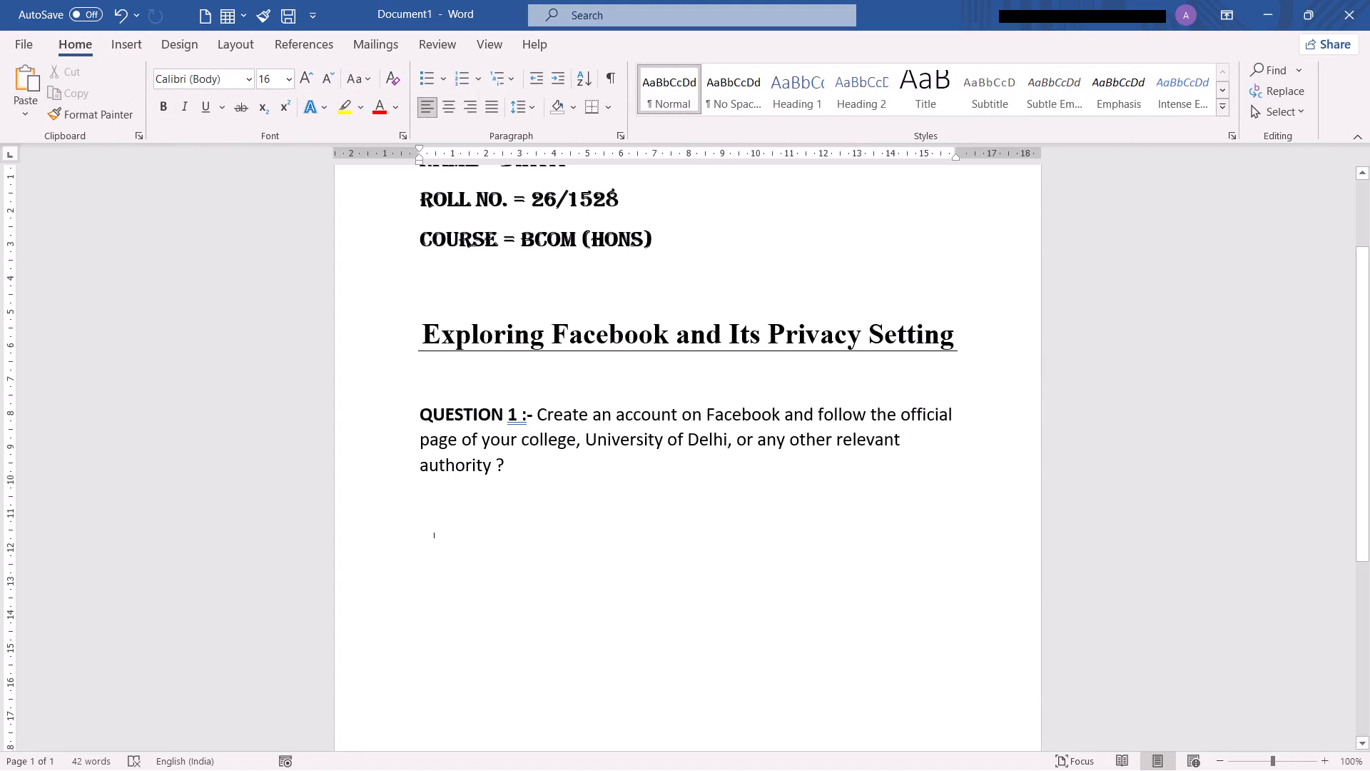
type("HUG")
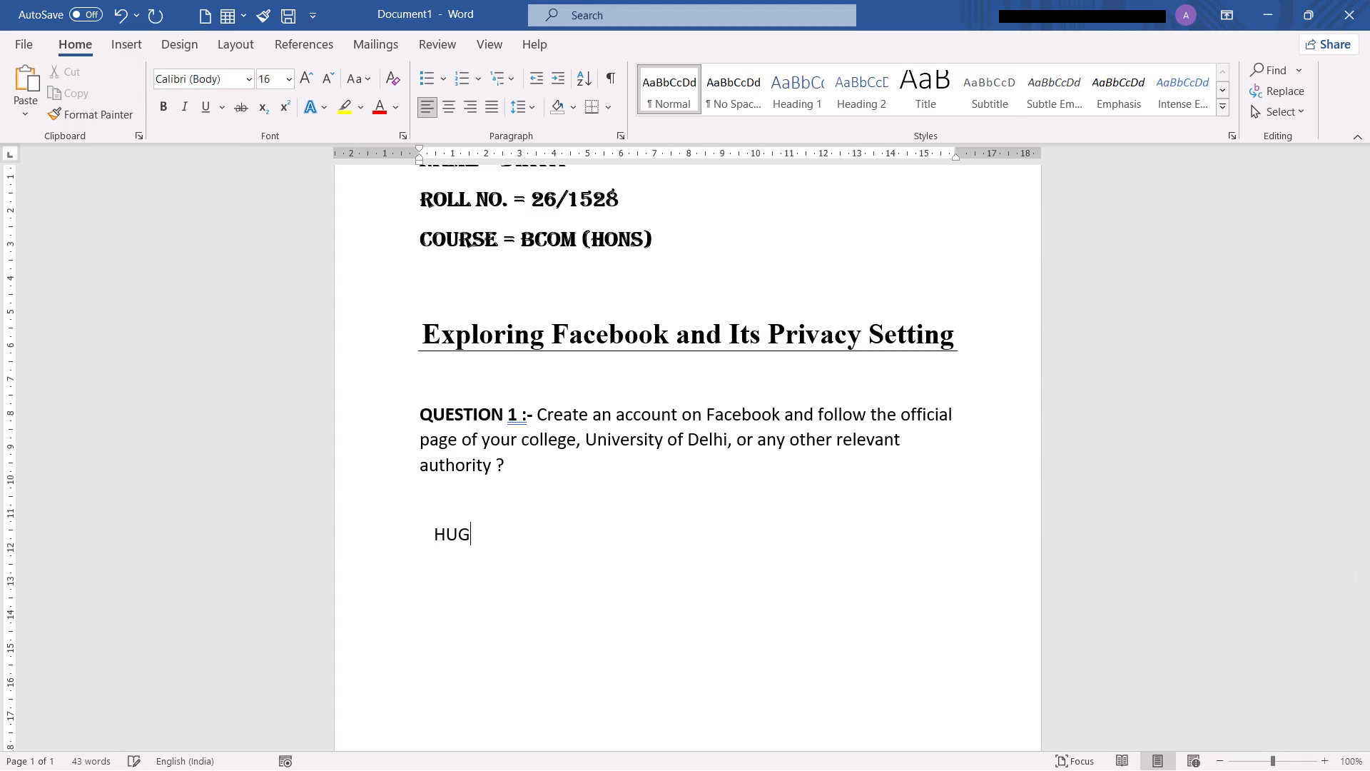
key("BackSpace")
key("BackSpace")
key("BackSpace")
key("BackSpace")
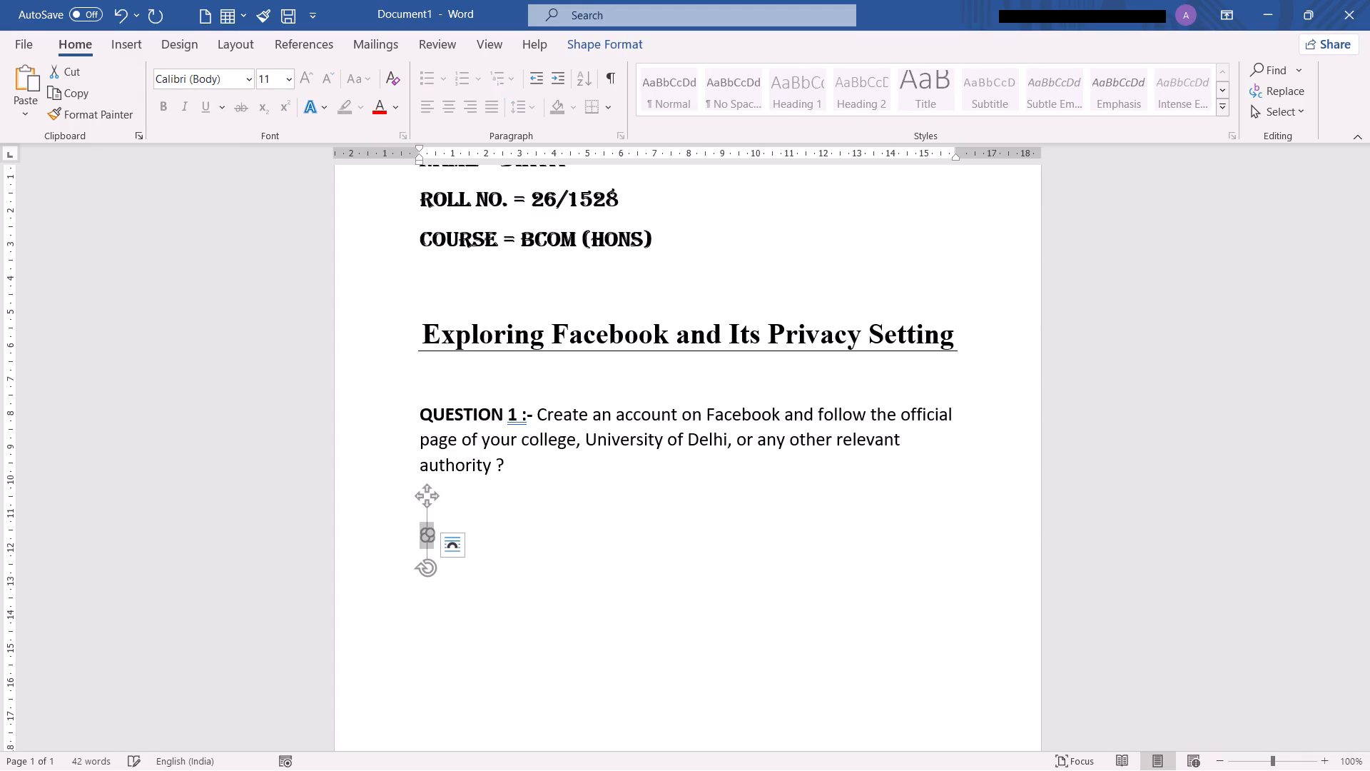
Delete the small selected shape below the Question 1 text.
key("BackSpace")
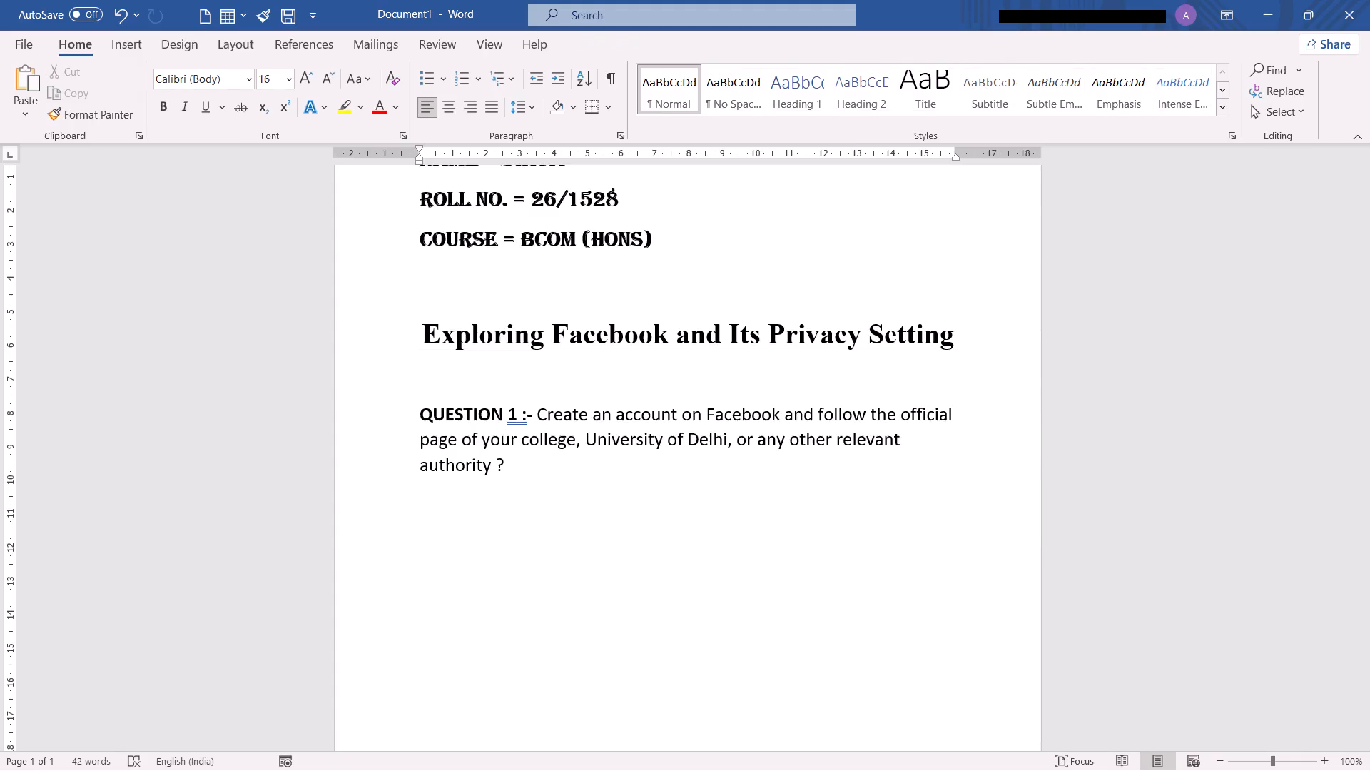
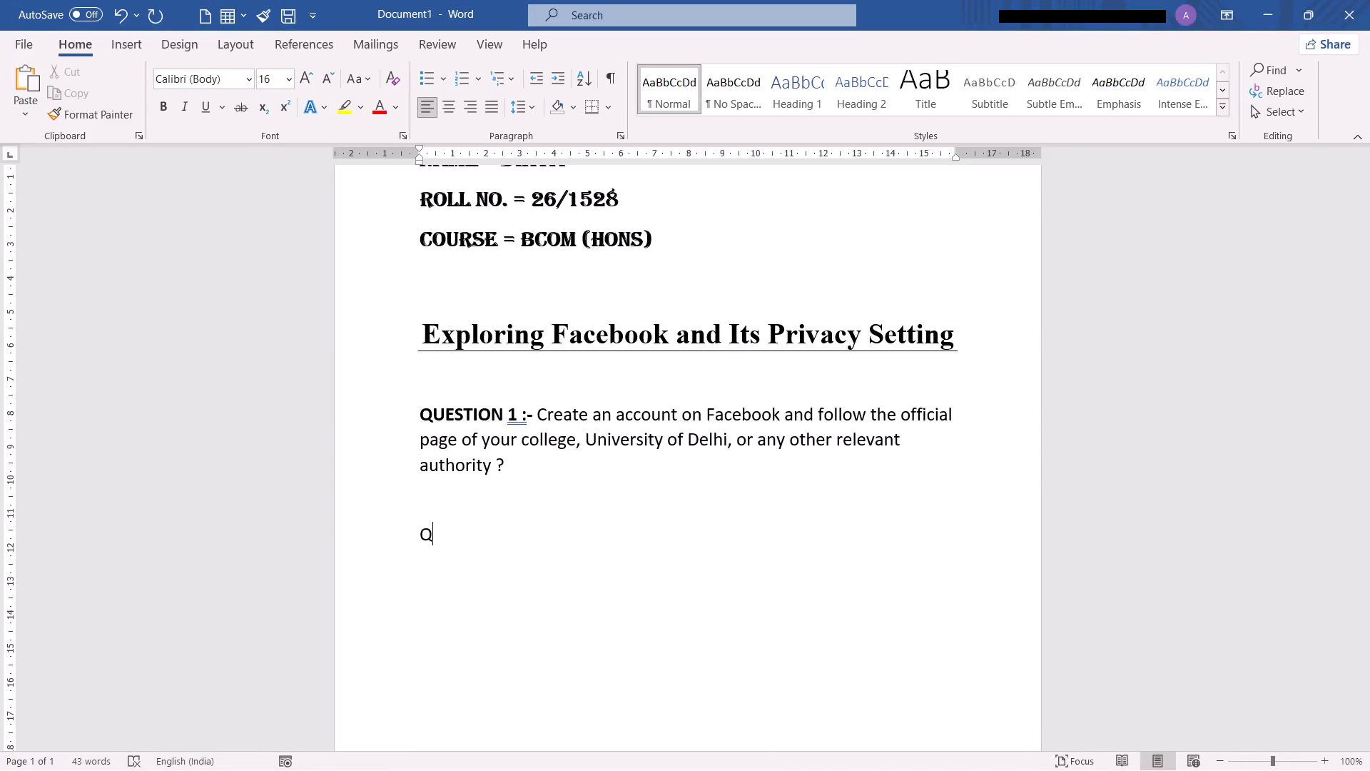
Delete the stray letter "Q" and the extra blank line it stood on below the Question 1 text.
key("BackSpace")
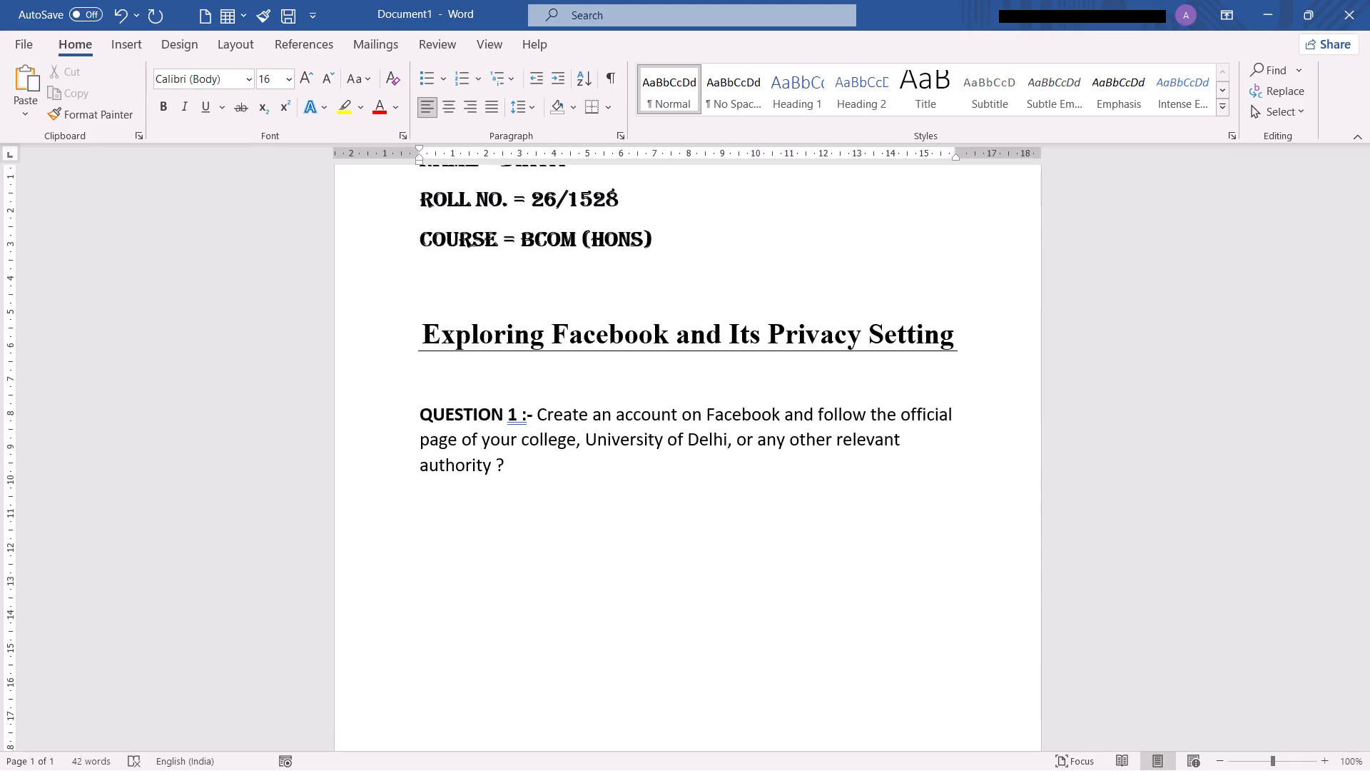
key("BackSpace")
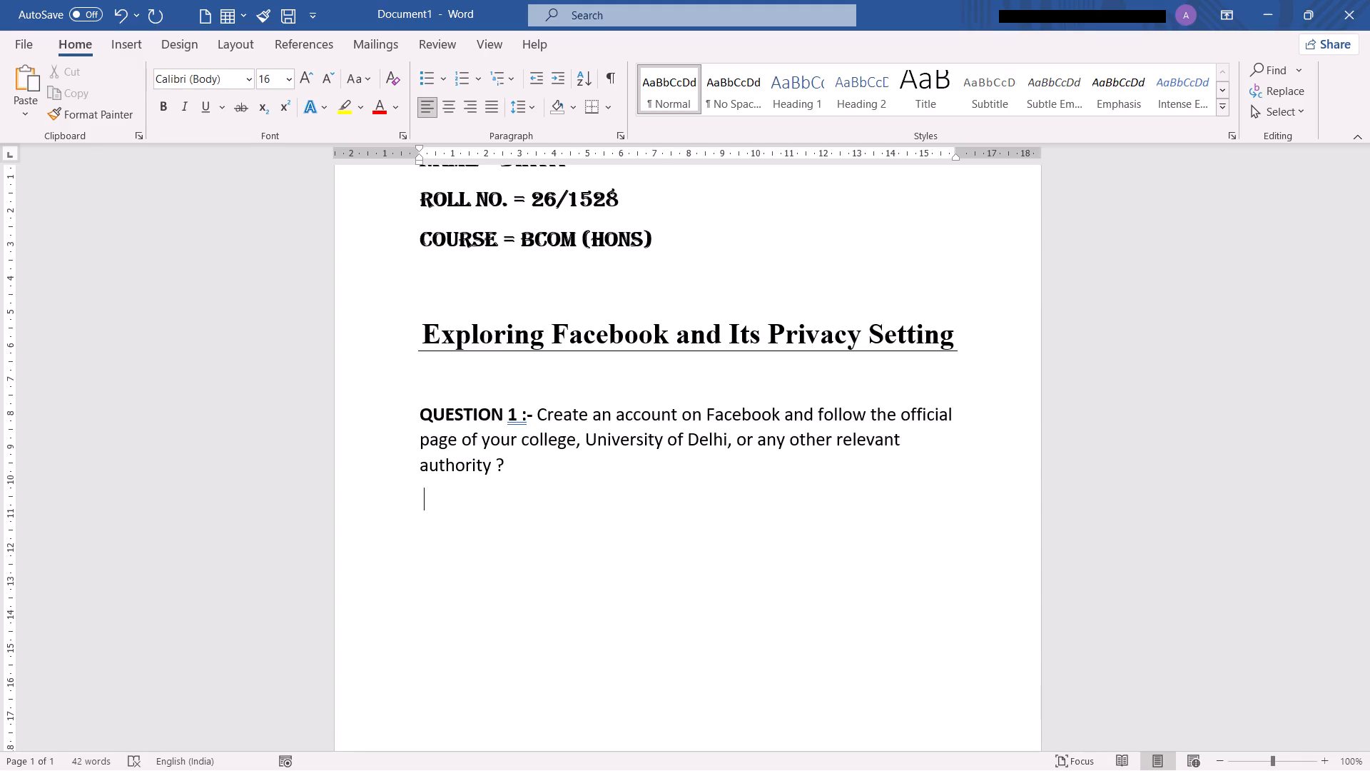
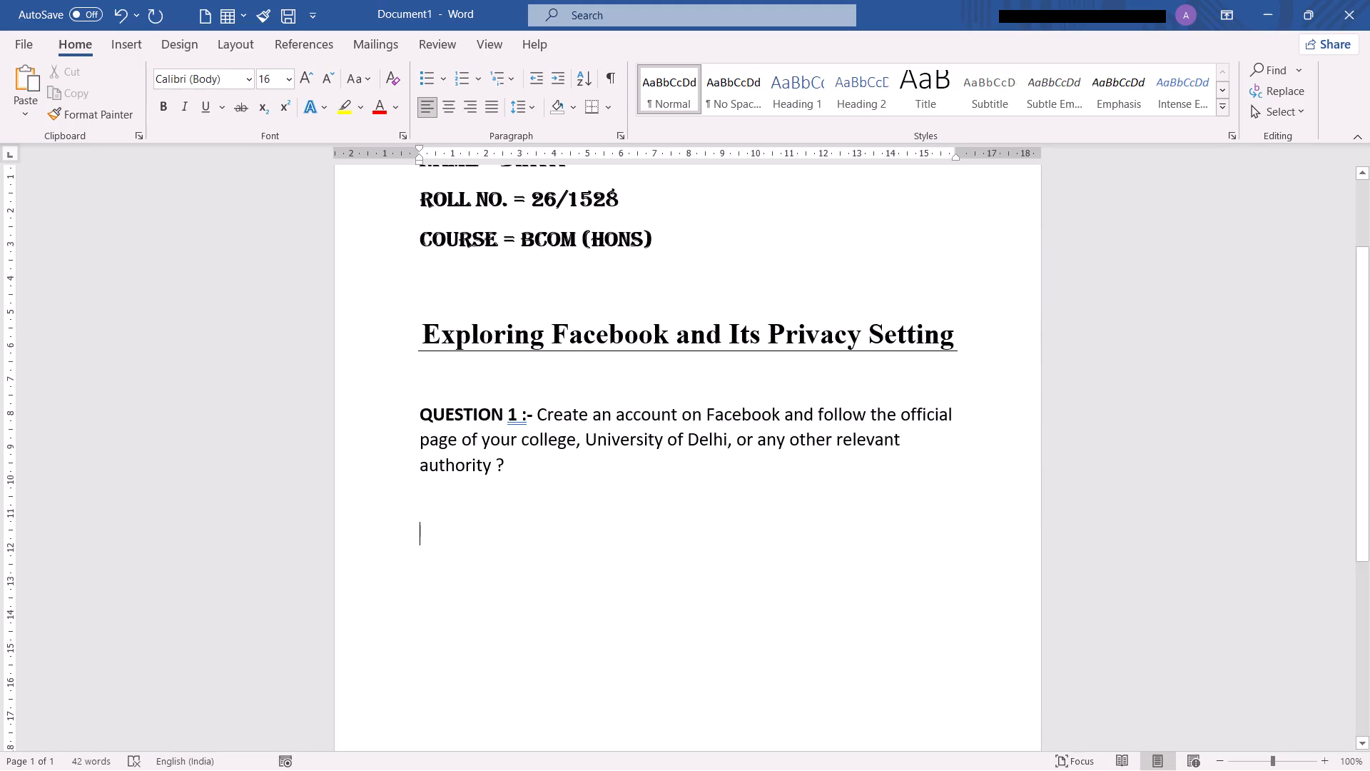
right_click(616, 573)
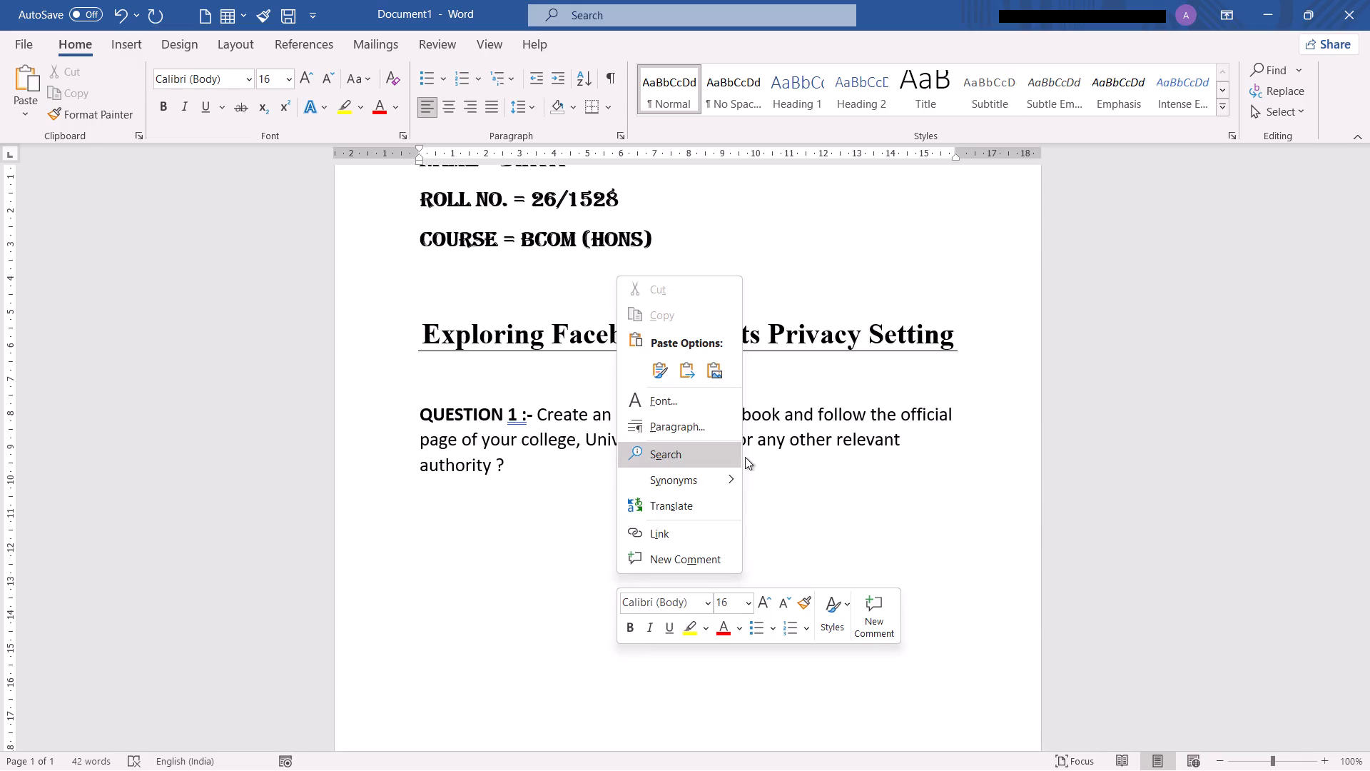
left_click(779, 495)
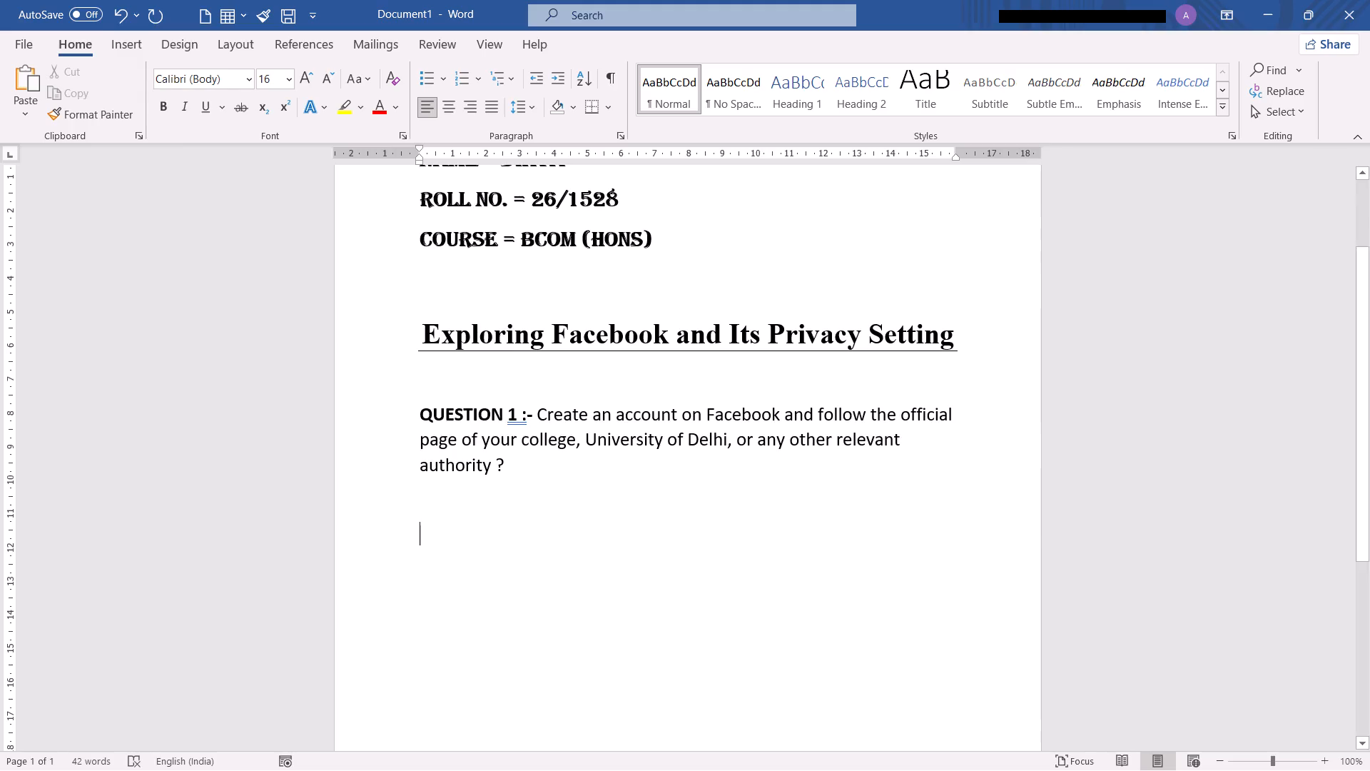
Start inserting a picture from this device below the Question 1 text, selecting the Saved Pictures folder within Pictures.
left_click(123, 45)
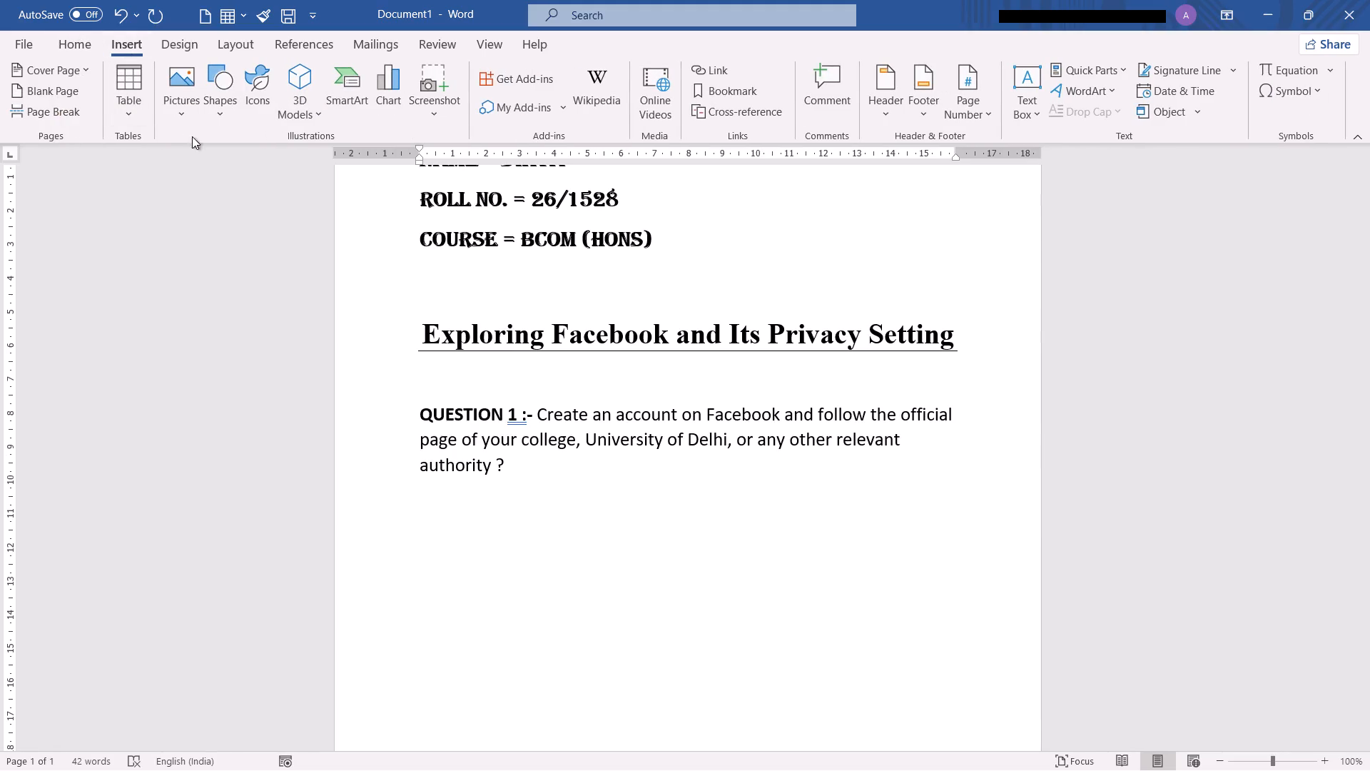
left_click(191, 99)
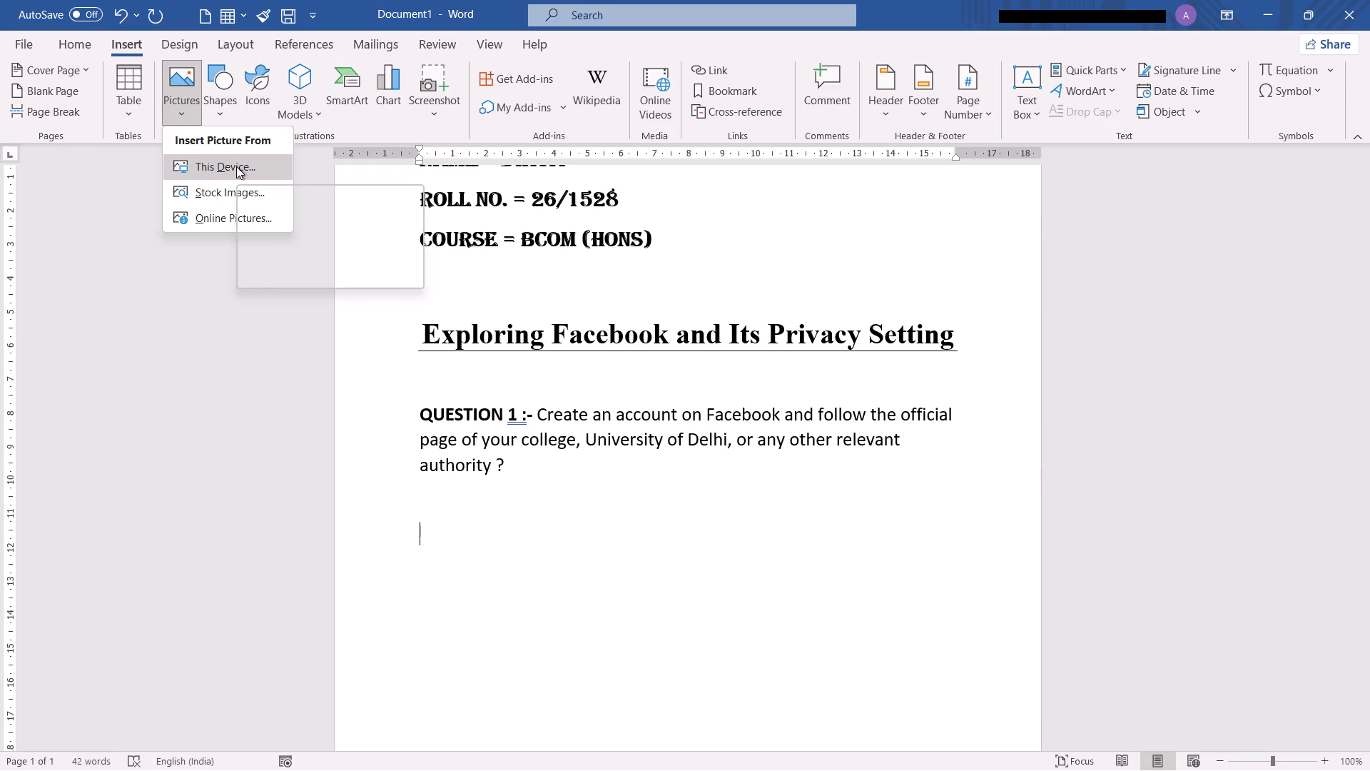
left_click(236, 166)
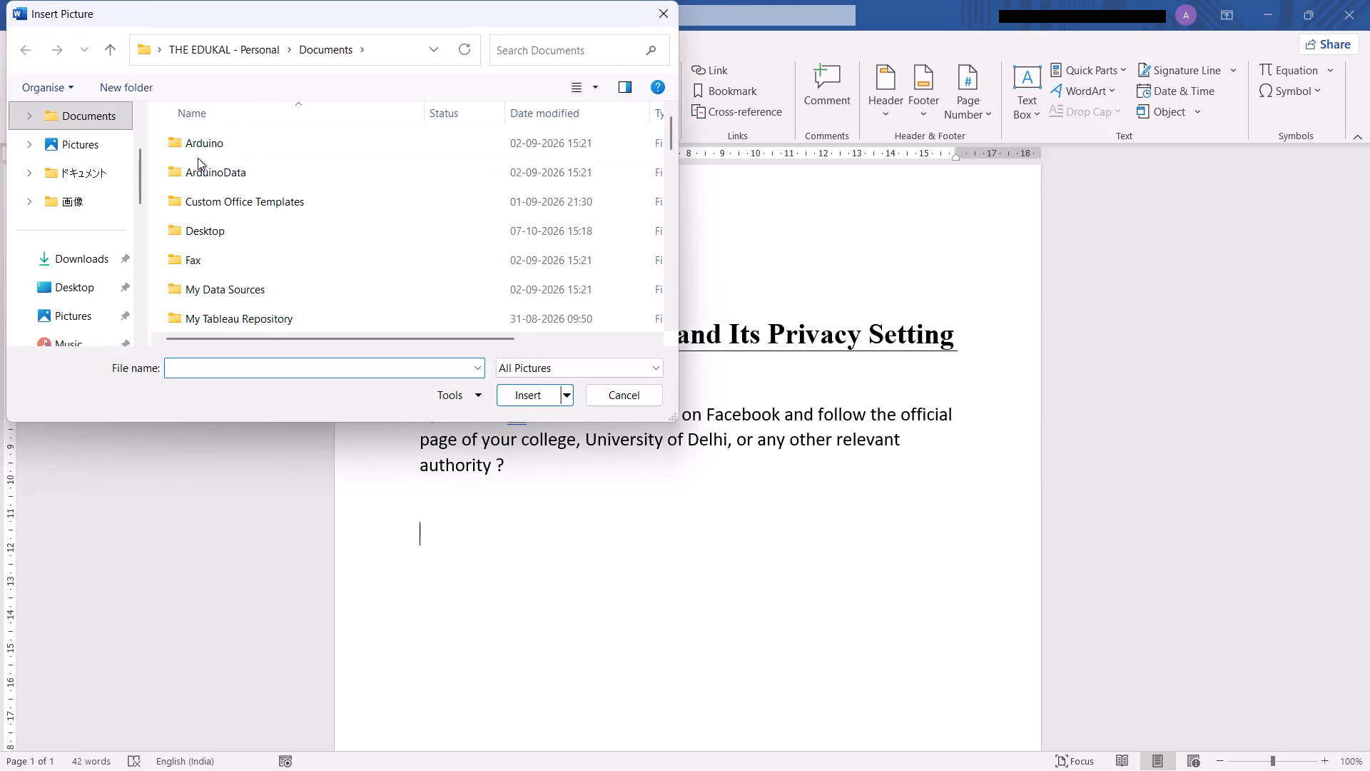
left_click(83, 145)
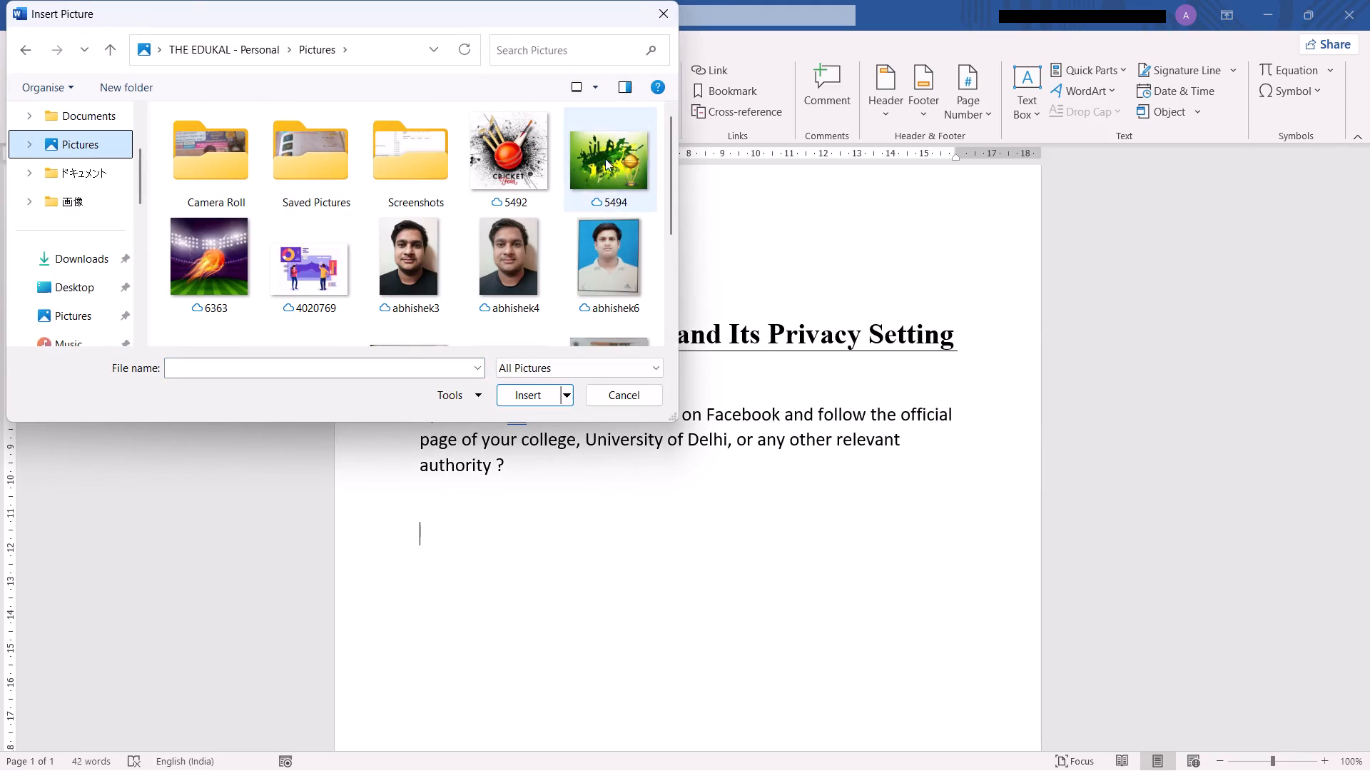
left_click(294, 173)
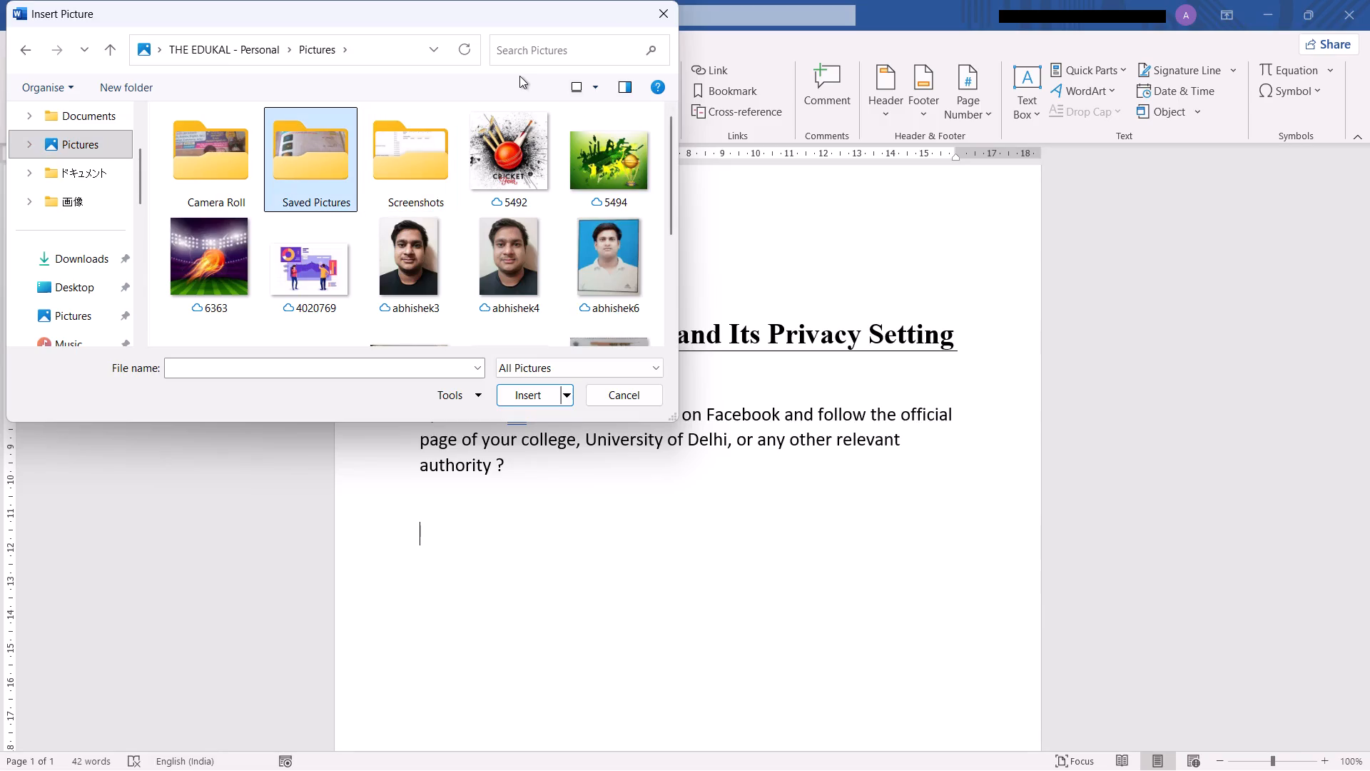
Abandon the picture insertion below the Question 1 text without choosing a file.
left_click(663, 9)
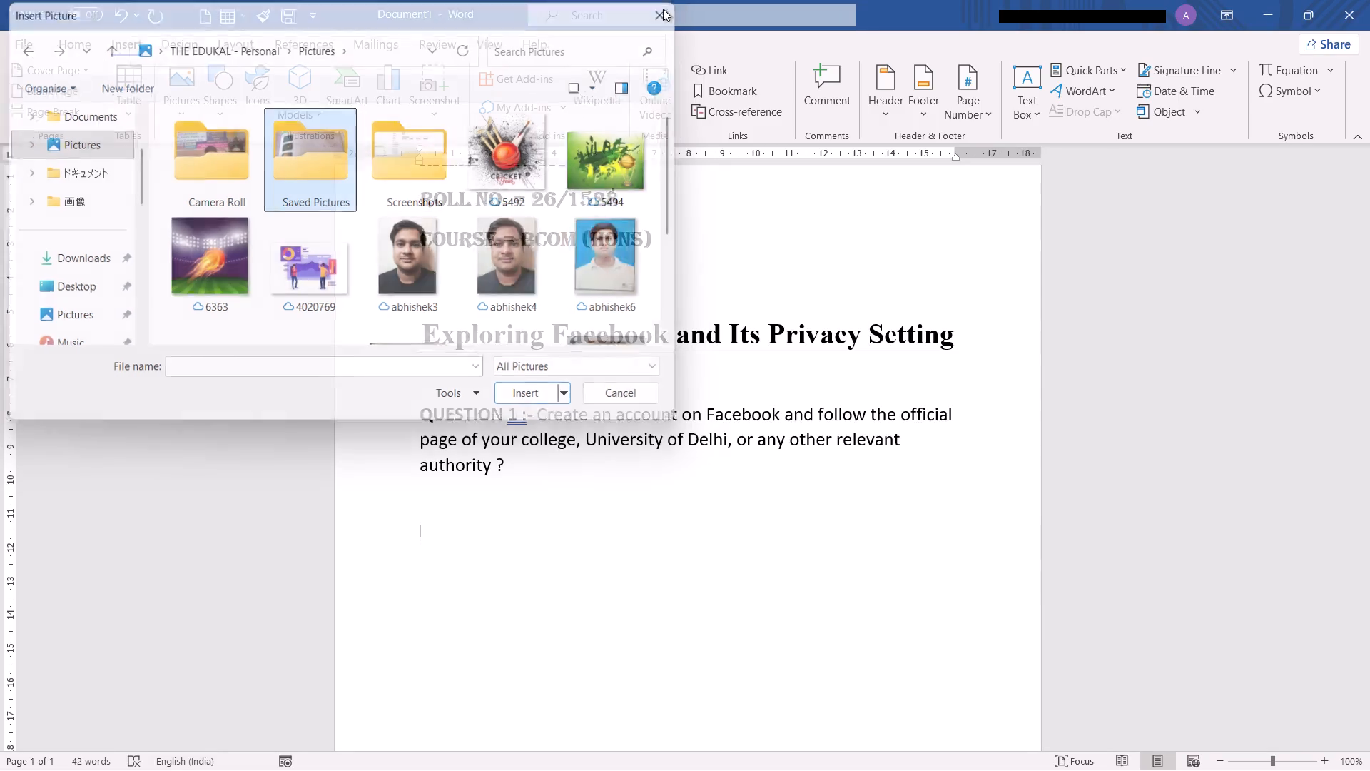